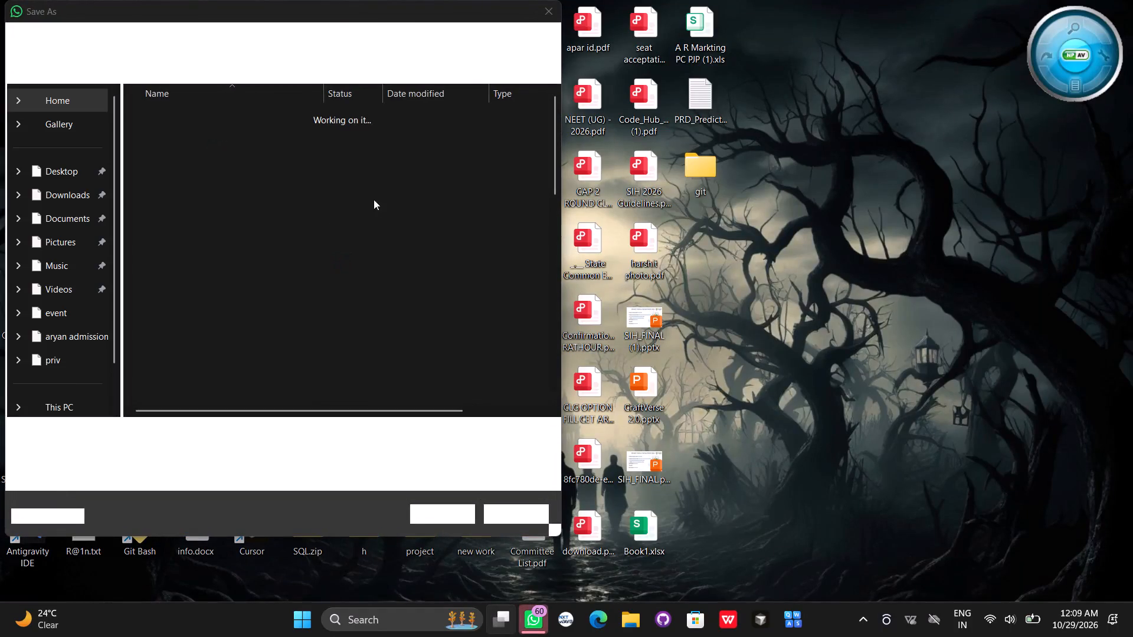
Choose the Desktop folder as the save location for wt_report_first_two_pages.pdf.
click(571, 254)
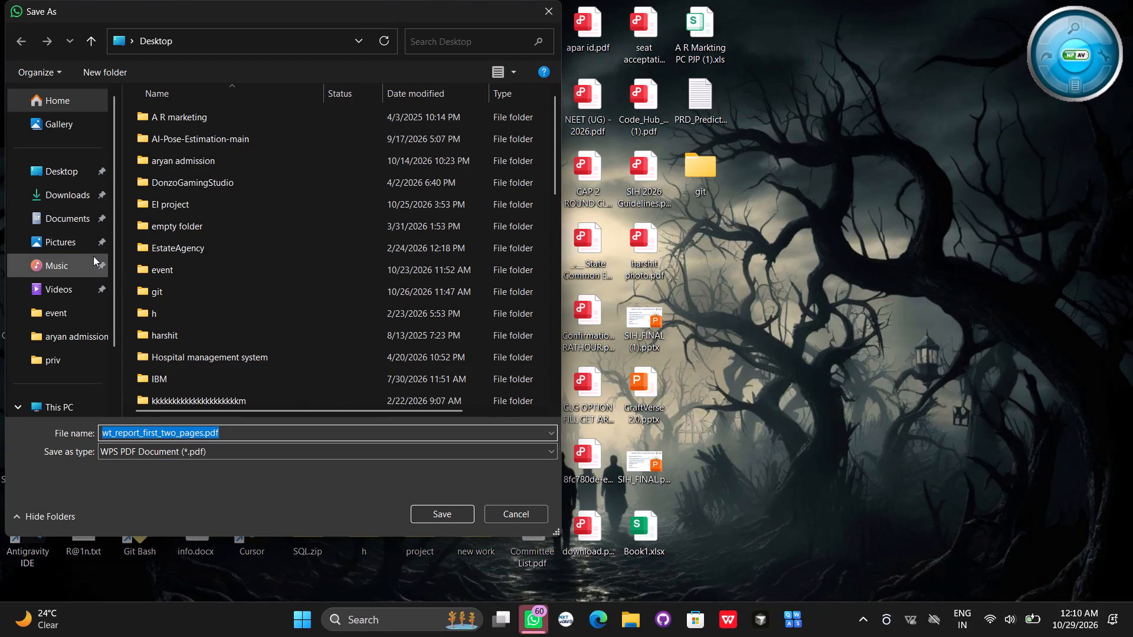
click(71, 162)
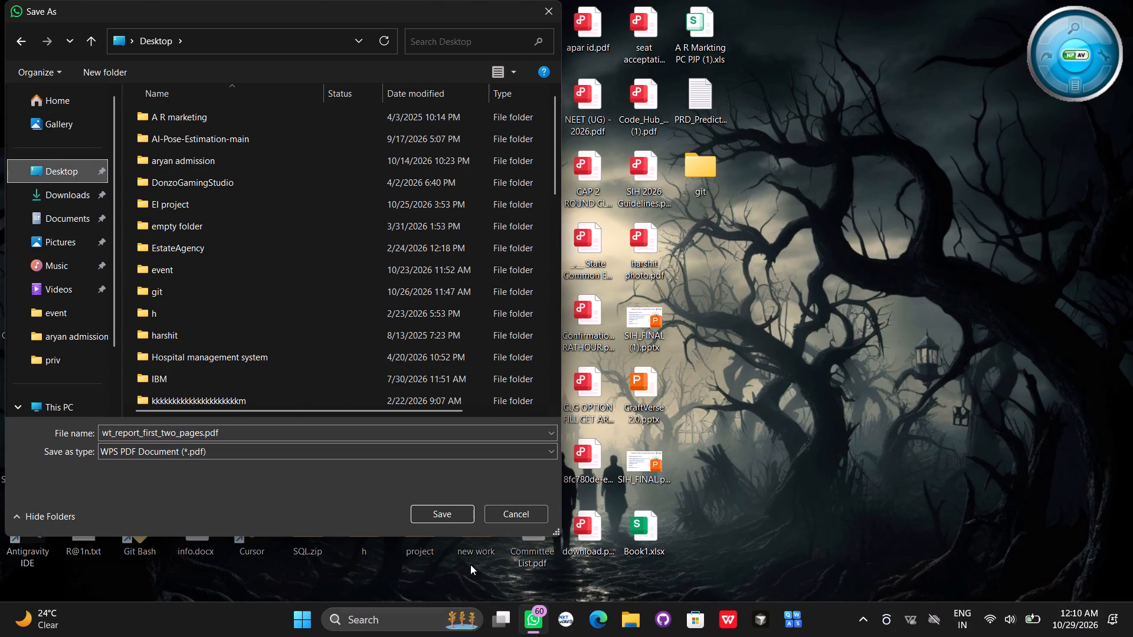
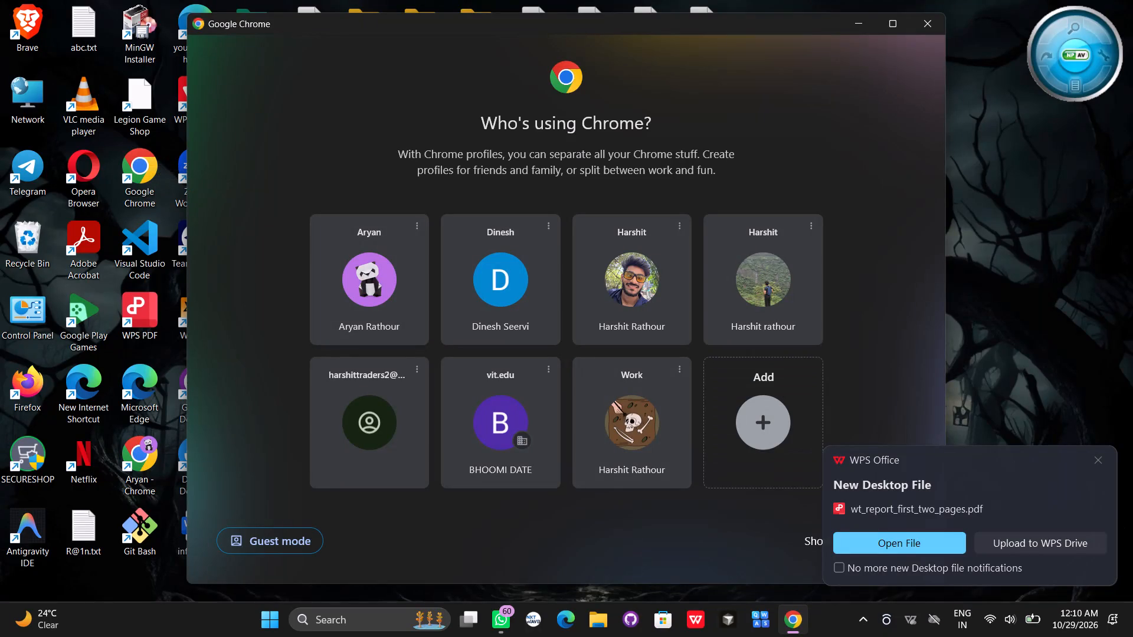
Dismiss the new-file notification and open Chrome with the fourth profile, leaving only a new tab.
click(1095, 464)
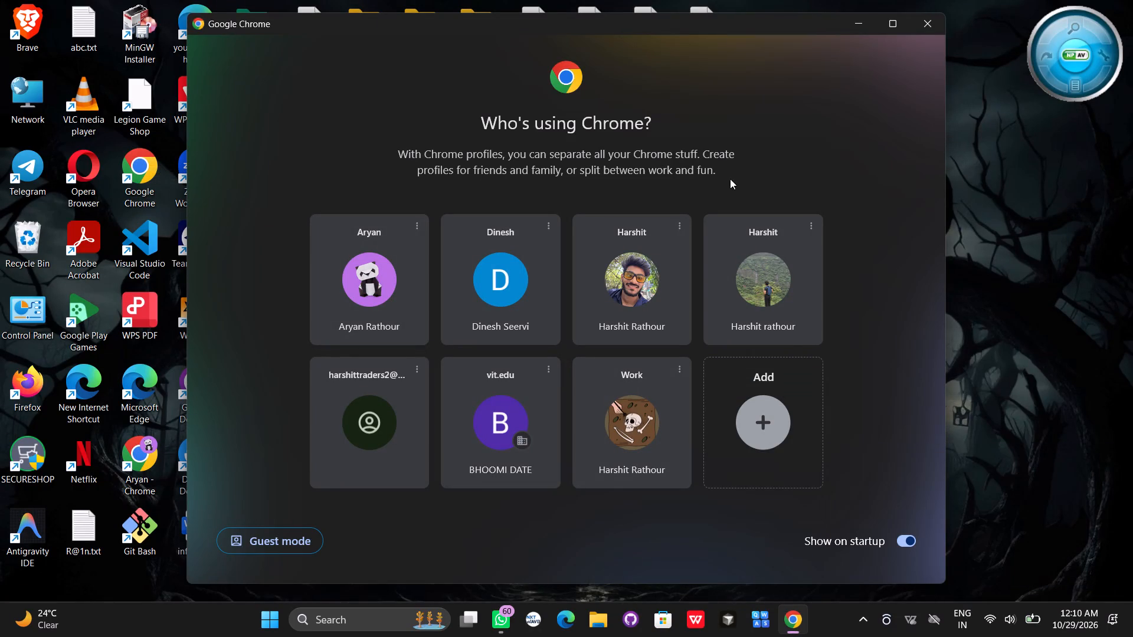
click(791, 327)
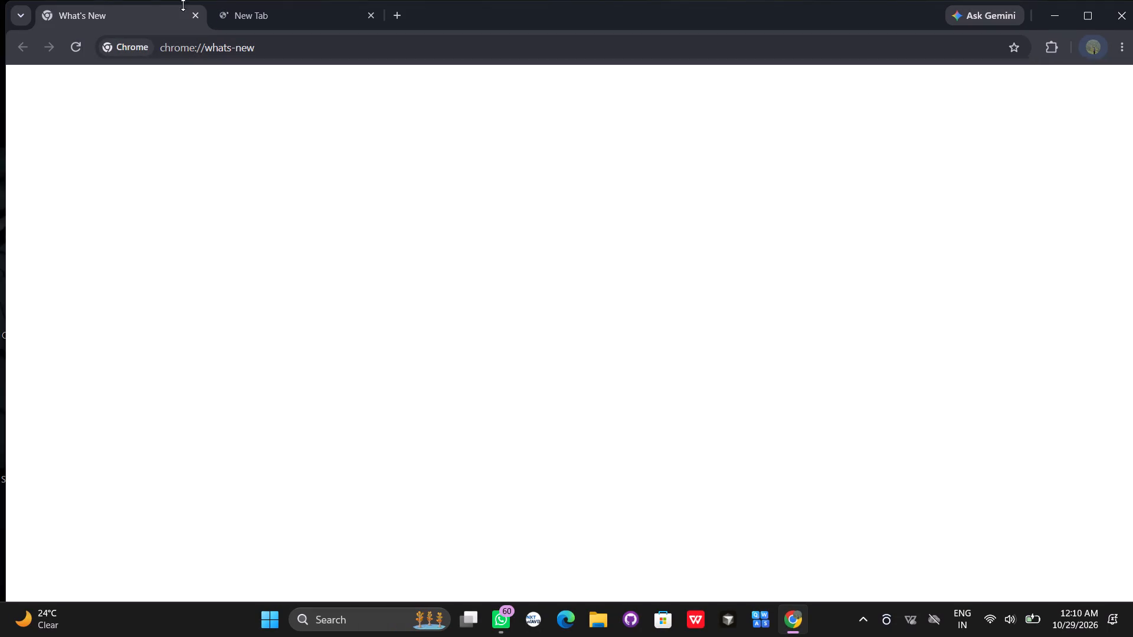
click(198, 15)
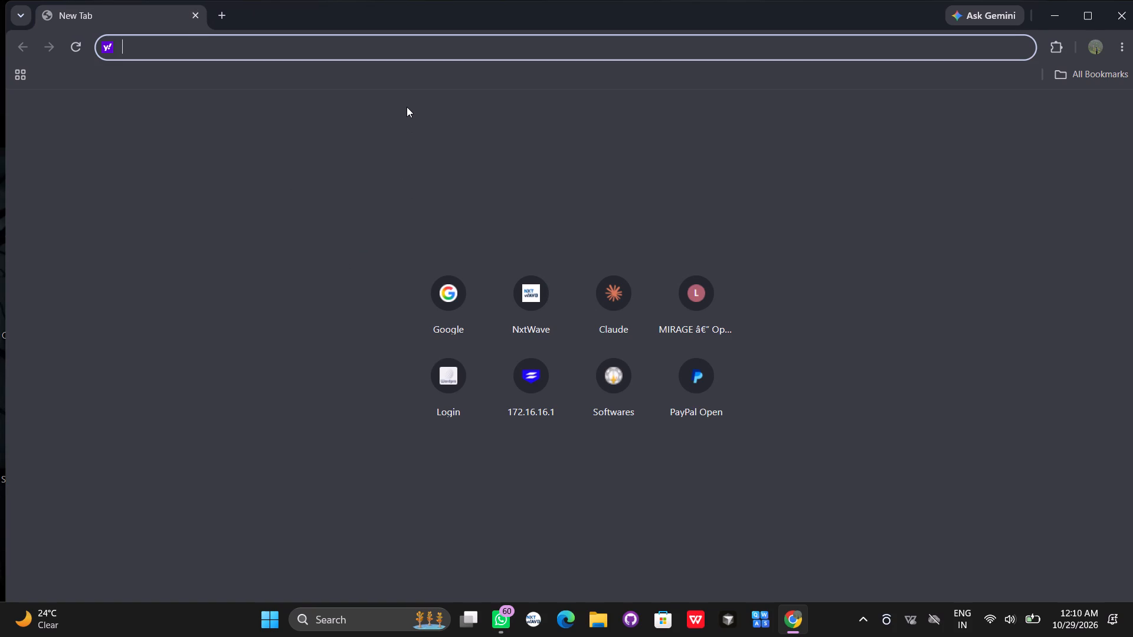
Search the web for ilovepdf.
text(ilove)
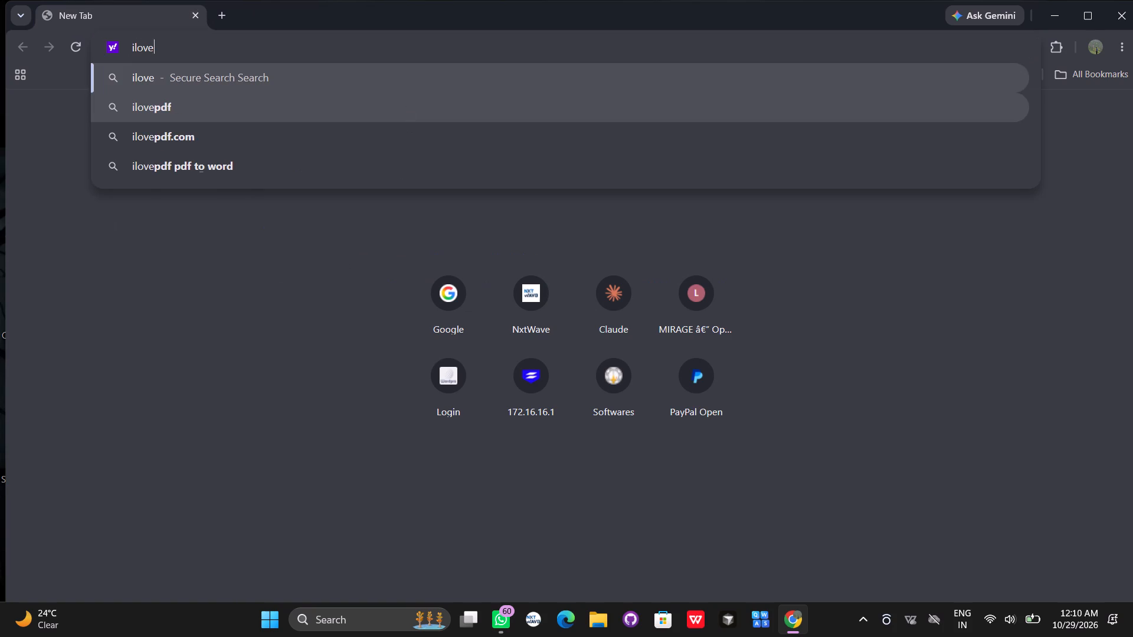
click(346, 107)
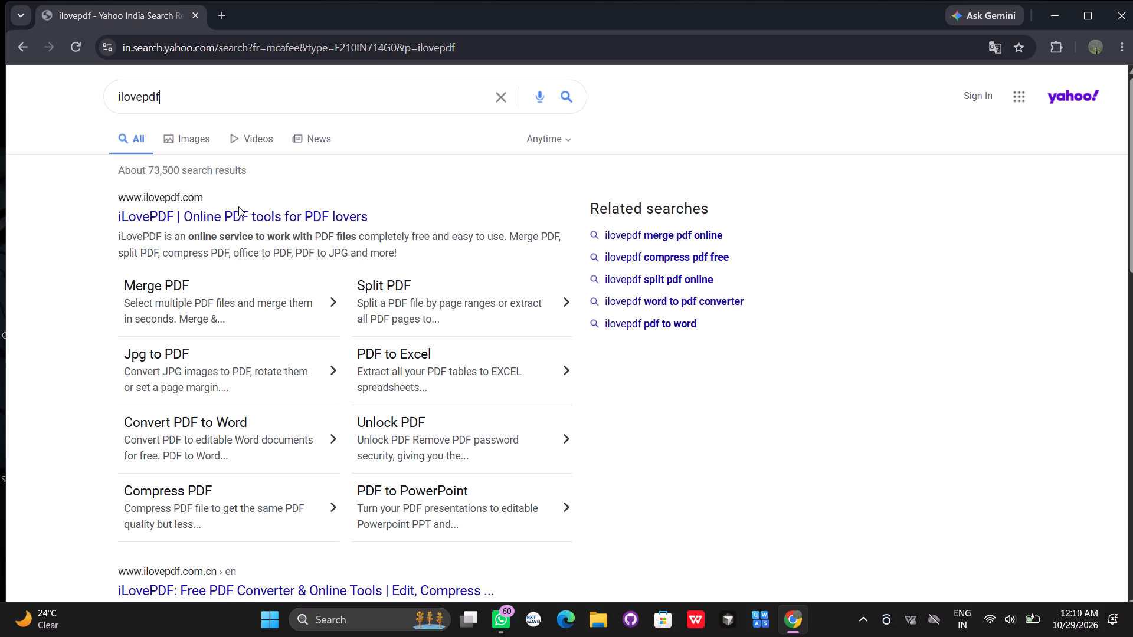
Open the ilovepdf.com site from the search results, look through its PDF tools, and close its tab.
click(224, 220)
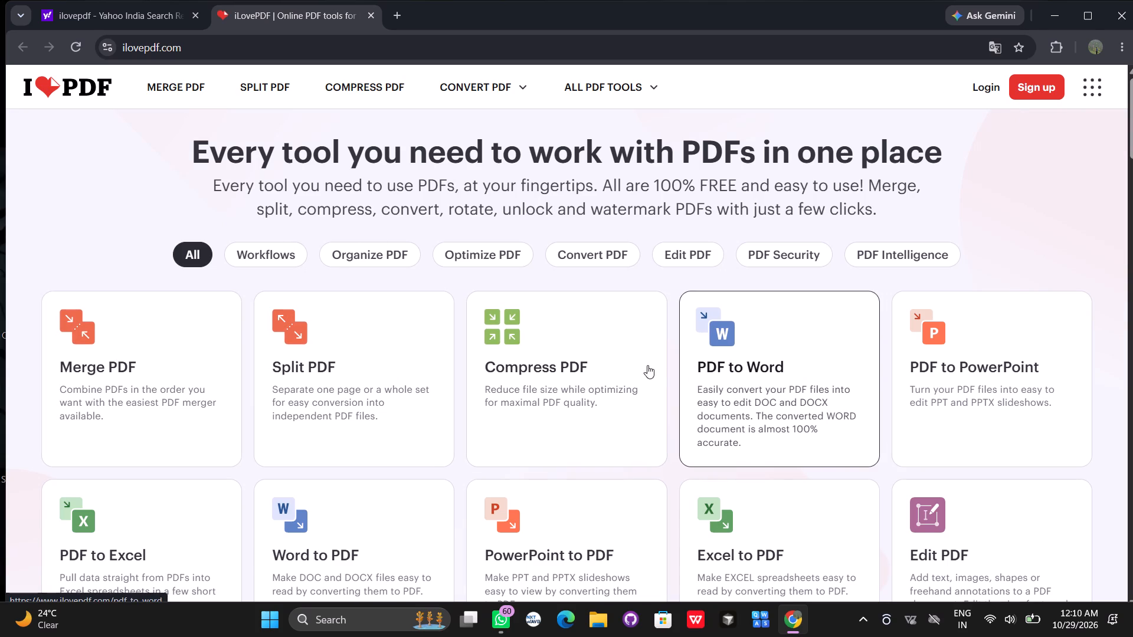
scroll(506, 382, down, 5)
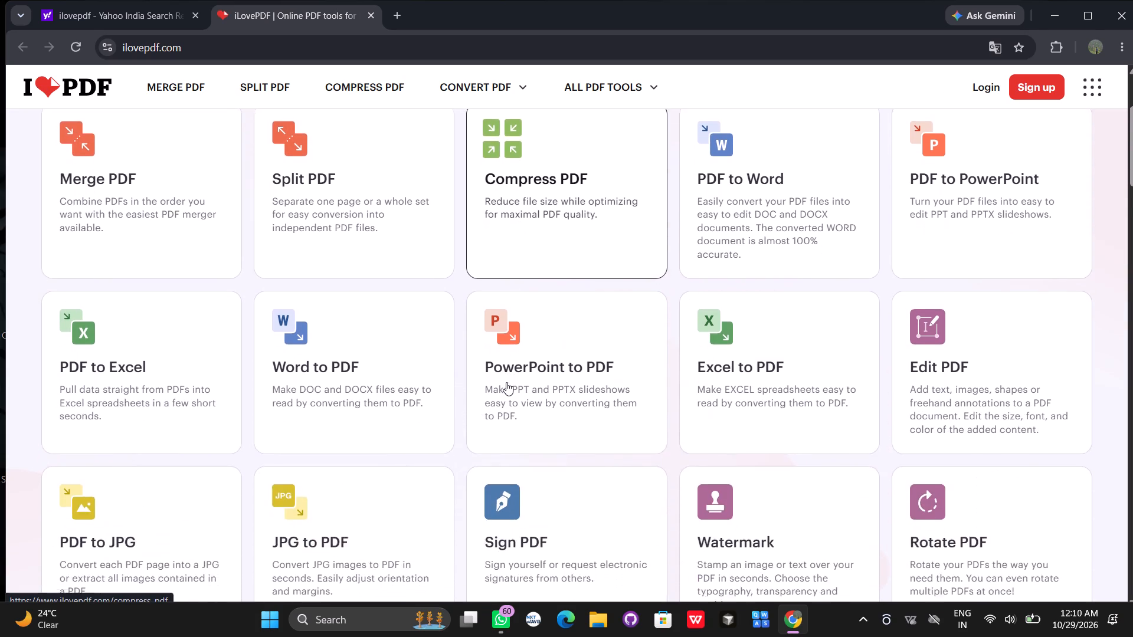
scroll(506, 382, down, 4)
scroll(506, 382, up, 1)
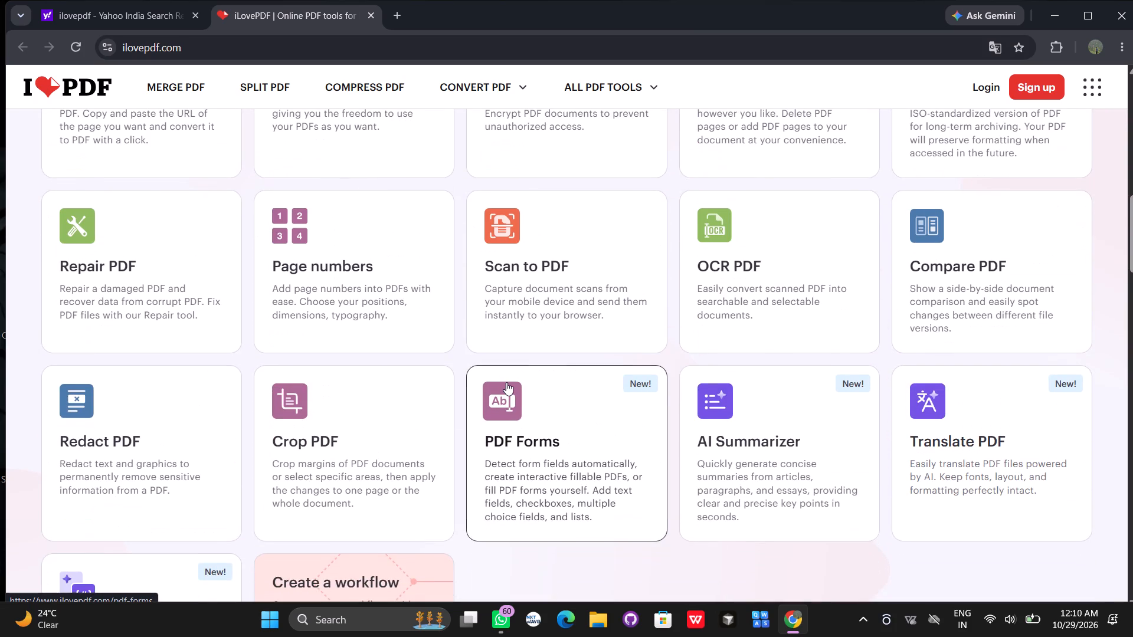
scroll(506, 382, up, 2)
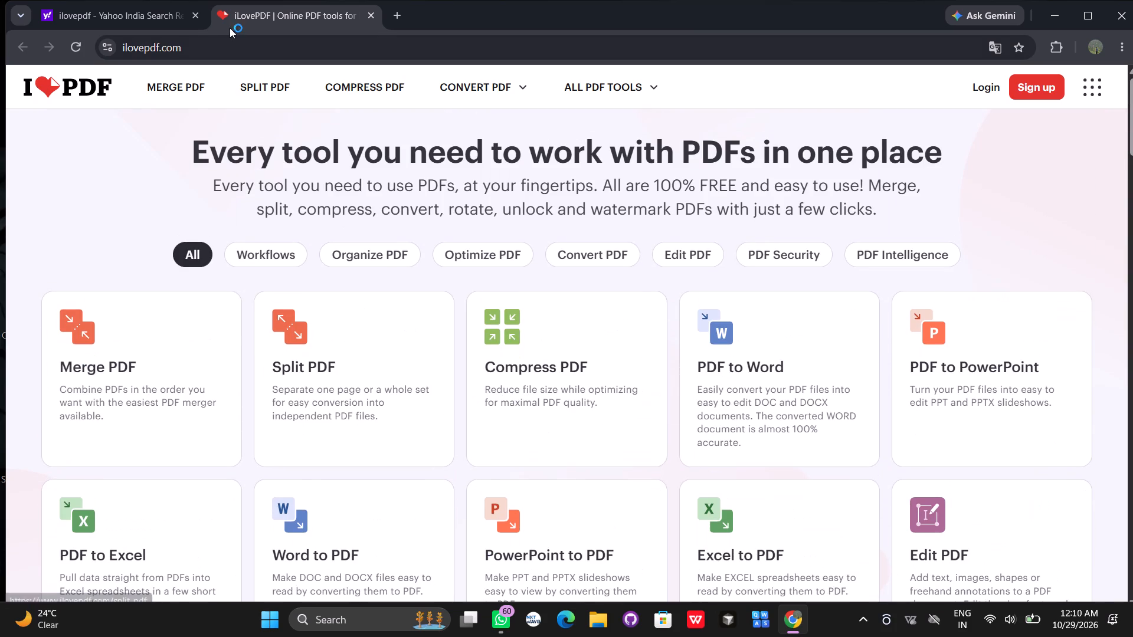
click(366, 17)
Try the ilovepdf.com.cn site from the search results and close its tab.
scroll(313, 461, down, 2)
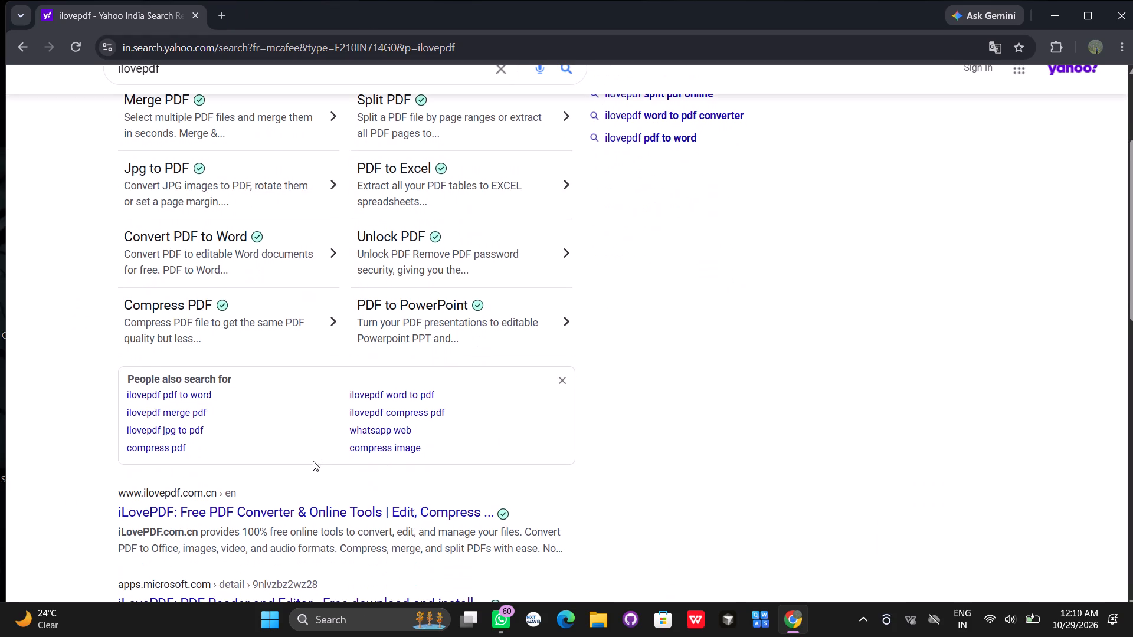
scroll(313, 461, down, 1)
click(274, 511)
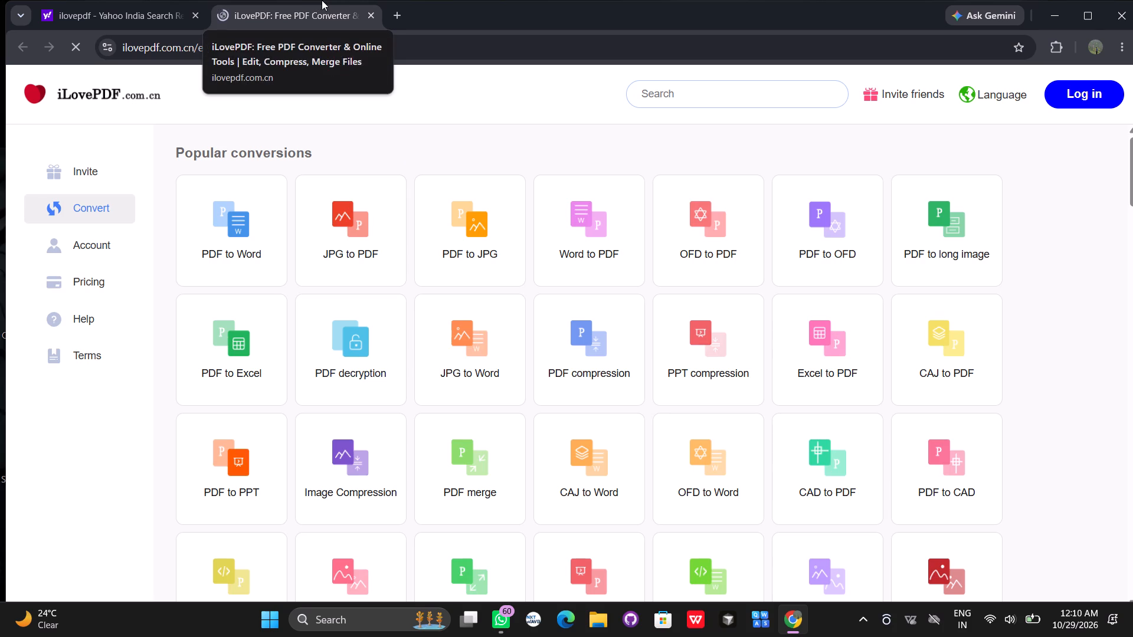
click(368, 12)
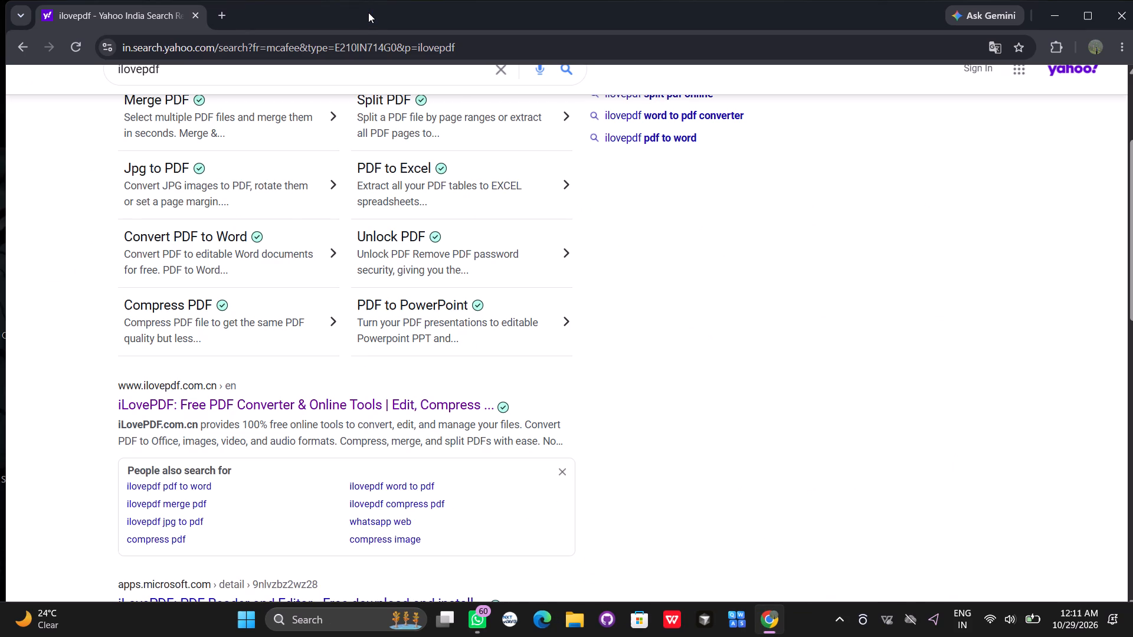
Reopen the ilovepdf.com site from the search results and go to its Edit PDF tool.
scroll(303, 211, up, 1)
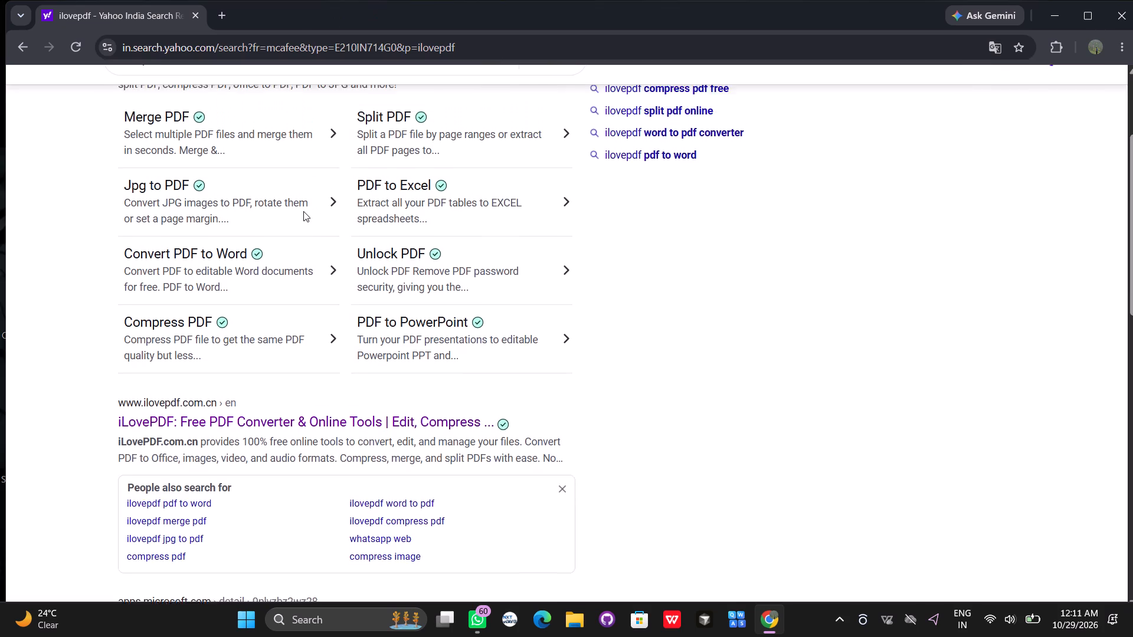
scroll(303, 211, up, 1)
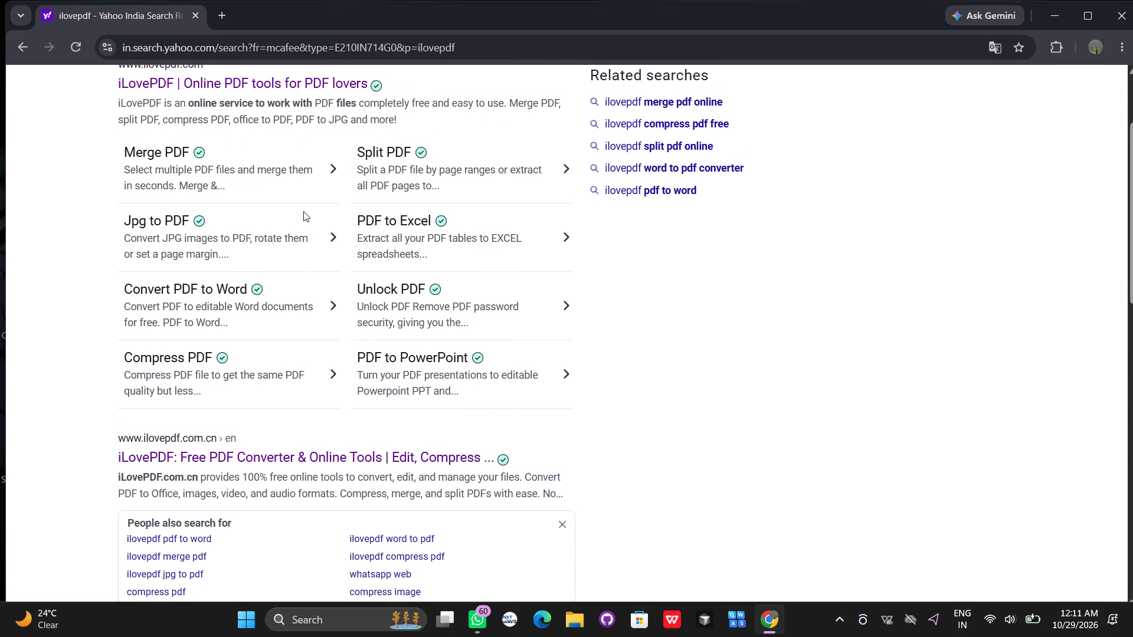
scroll(303, 211, up, 1)
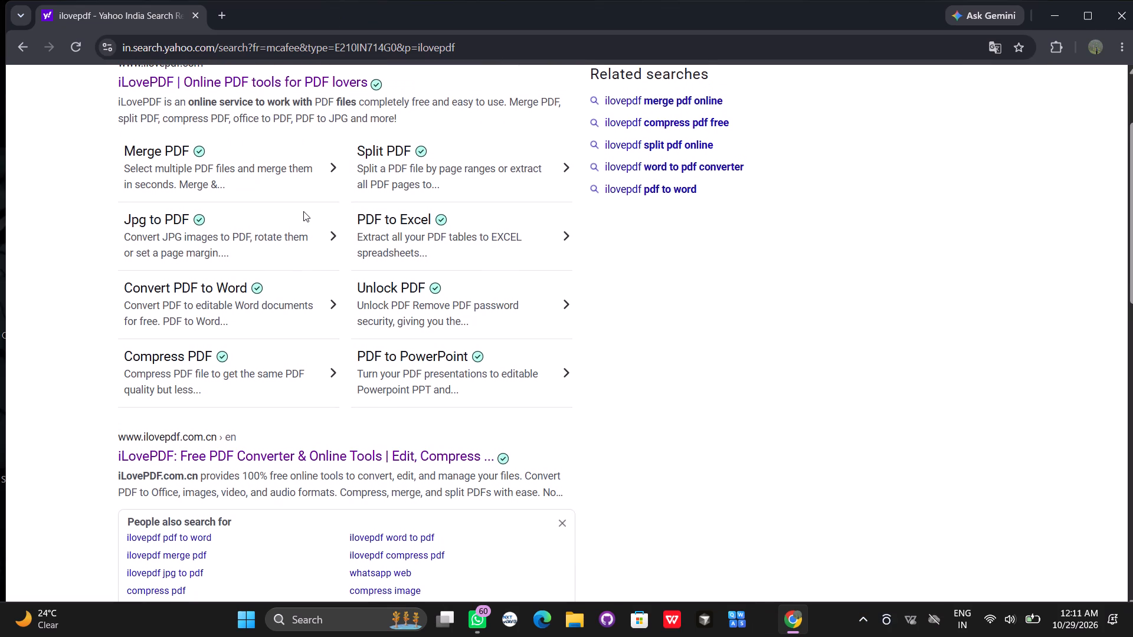
scroll(303, 211, up, 3)
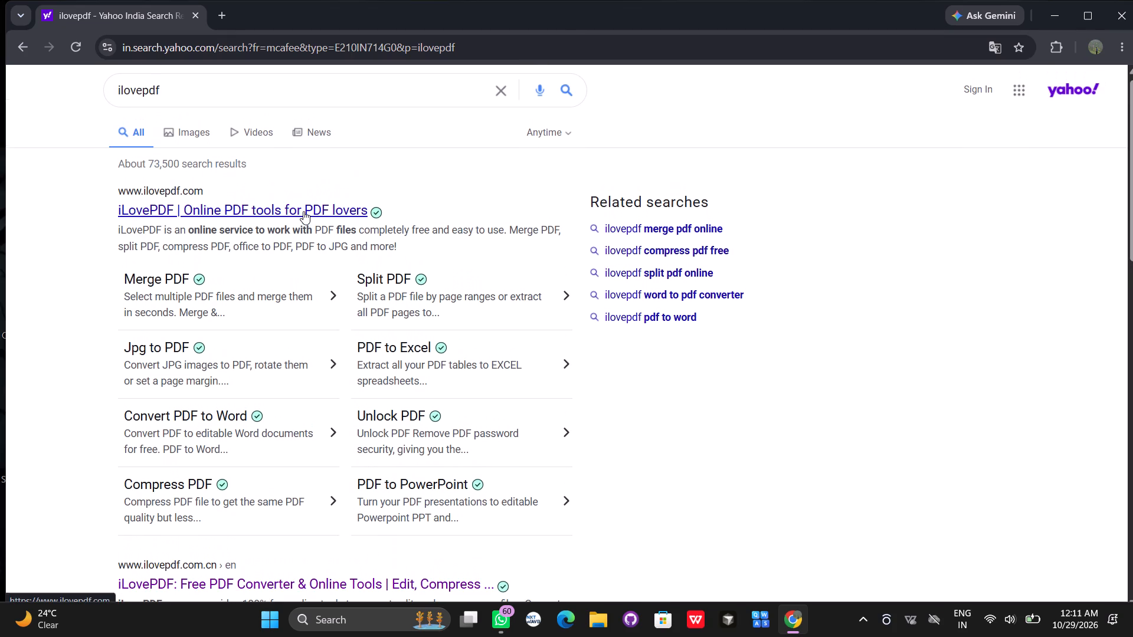
scroll(303, 211, up, 1)
click(284, 218)
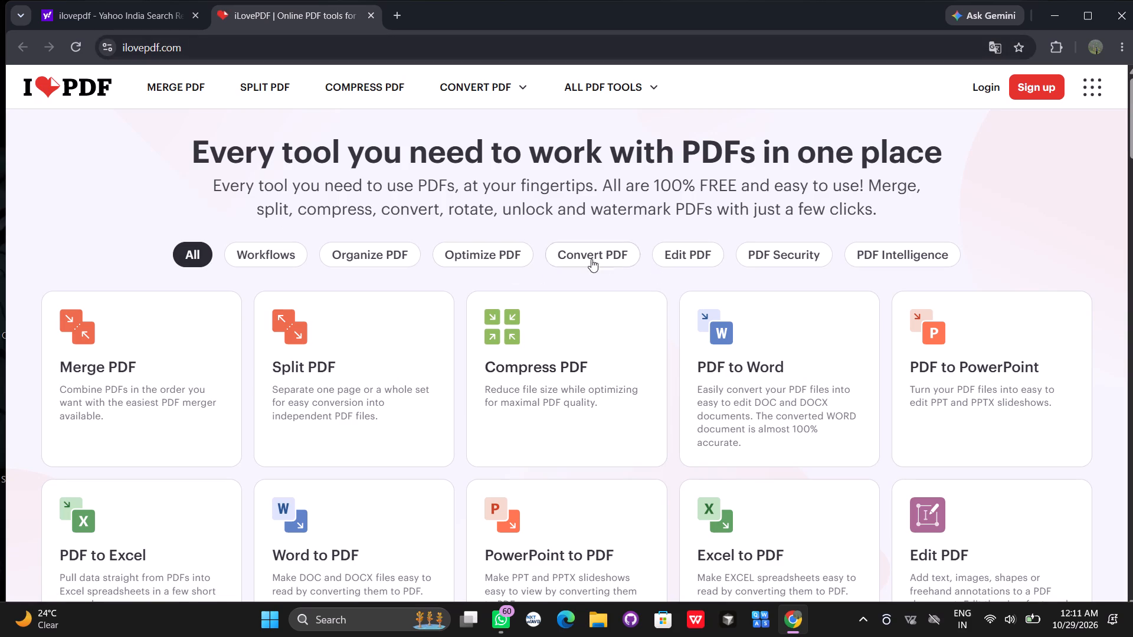
click(689, 260)
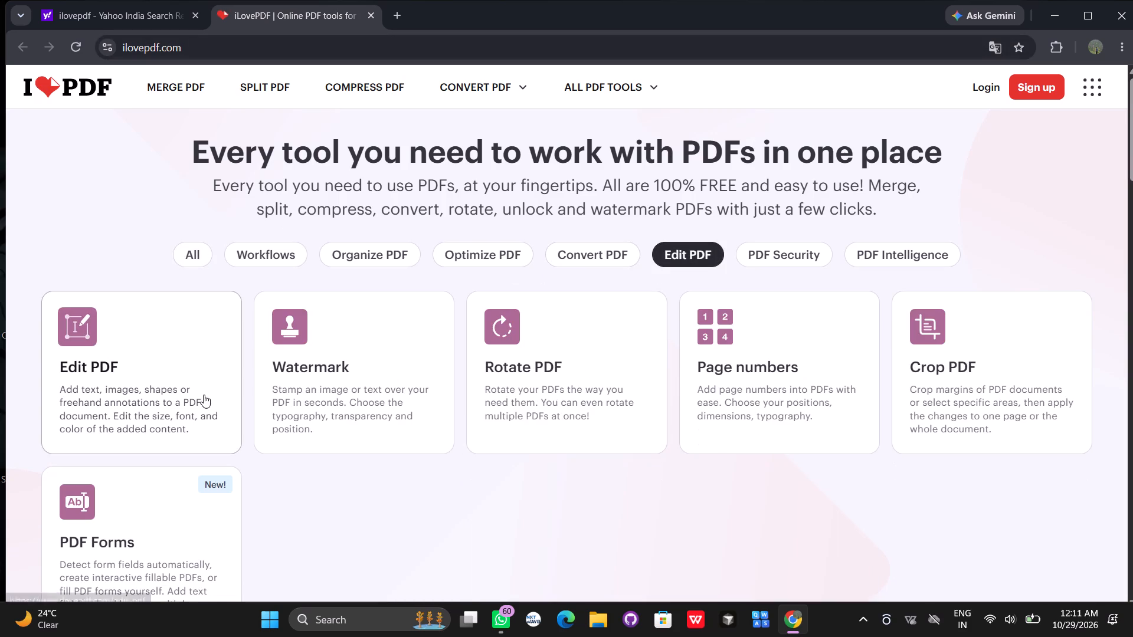
click(156, 350)
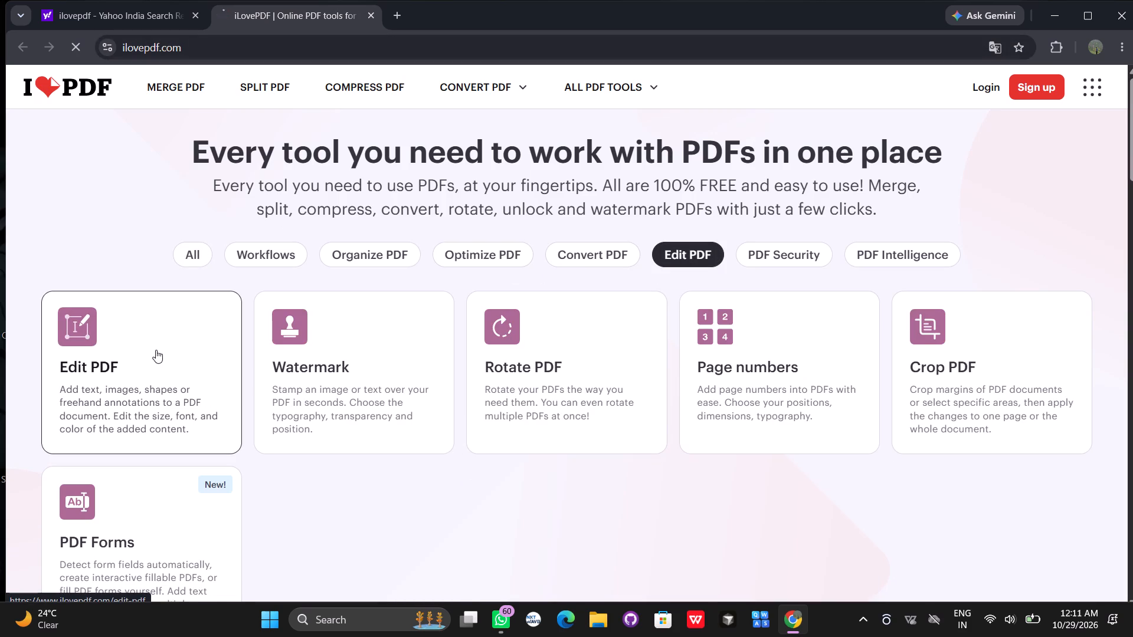
Upload wt_report_first_two_pages.pdf from the Desktop, filtering the files to those modified today.
click(572, 276)
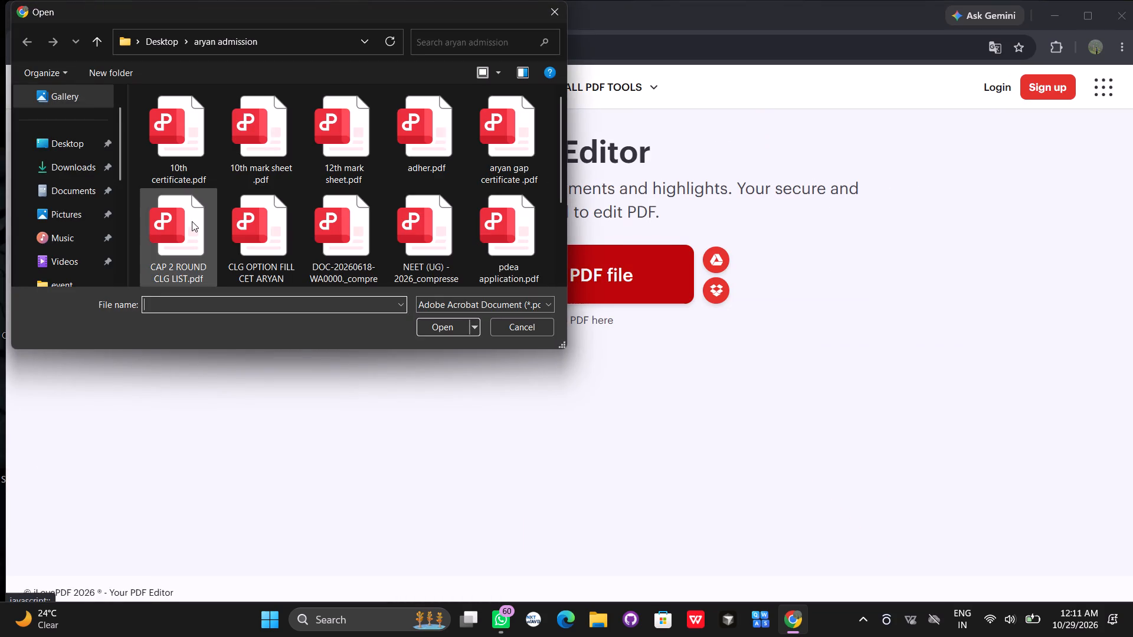
click(82, 139)
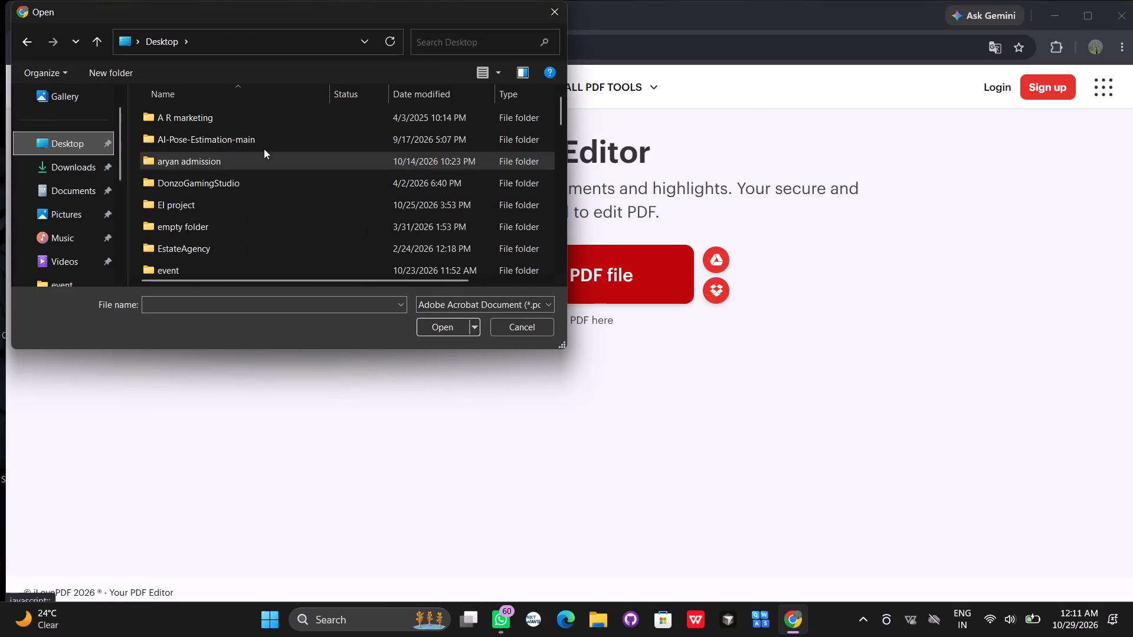
scroll(251, 229, down, 2)
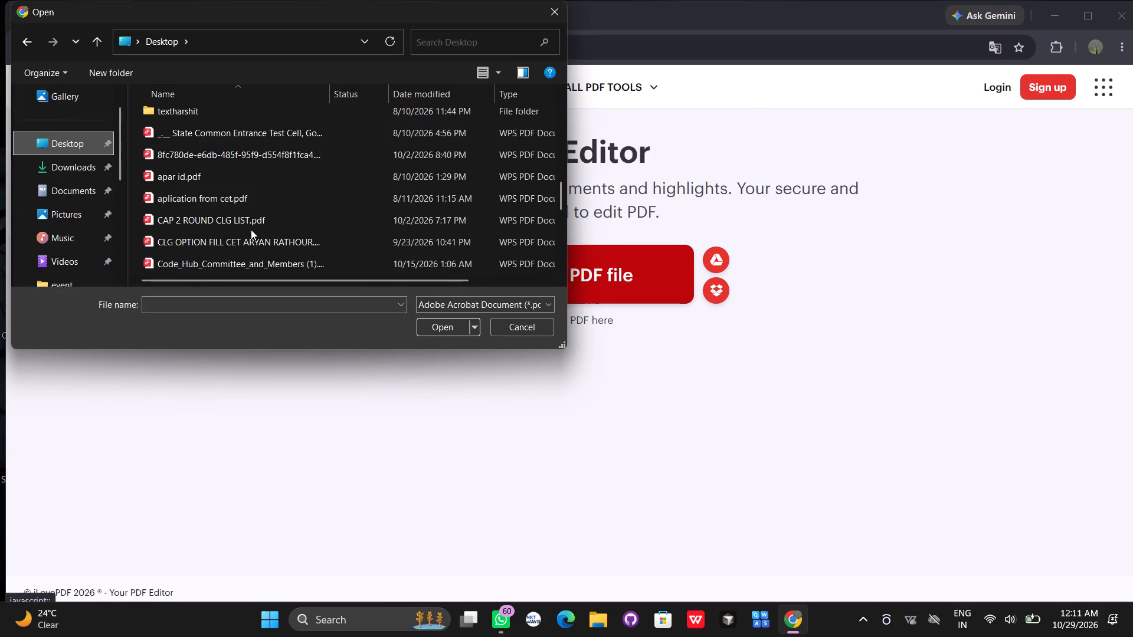
scroll(251, 229, down, 1)
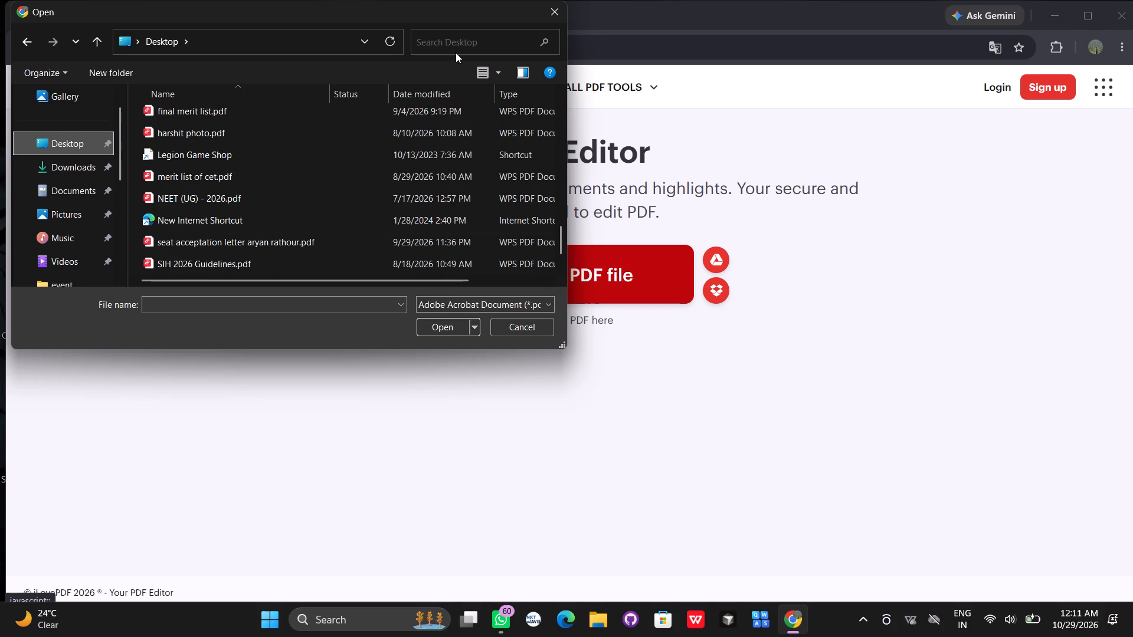
click(486, 97)
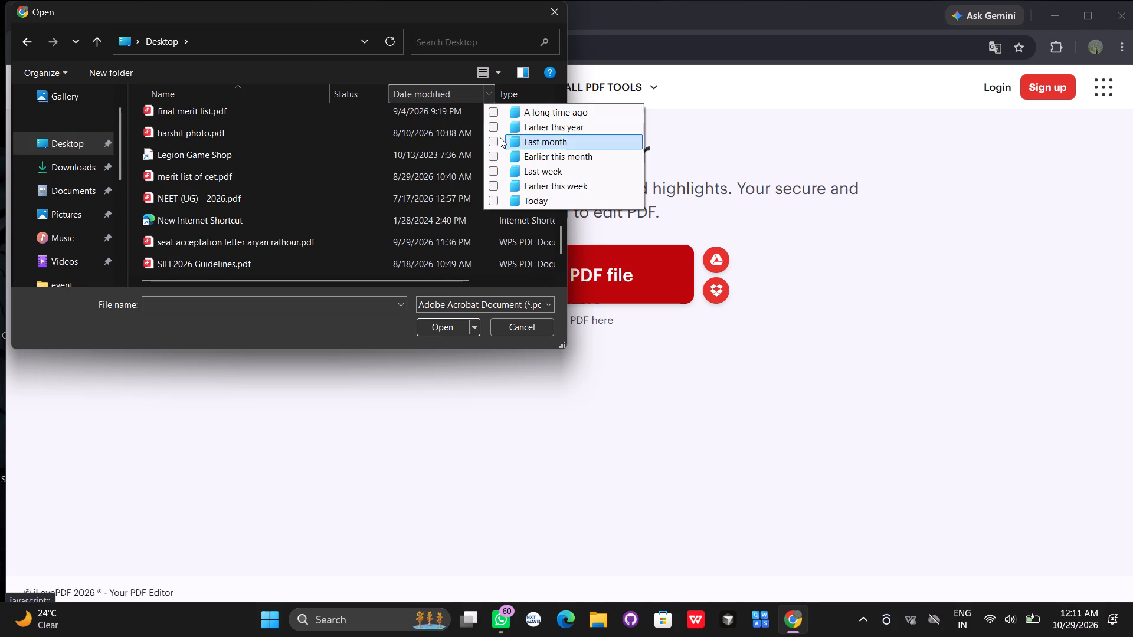
click(494, 198)
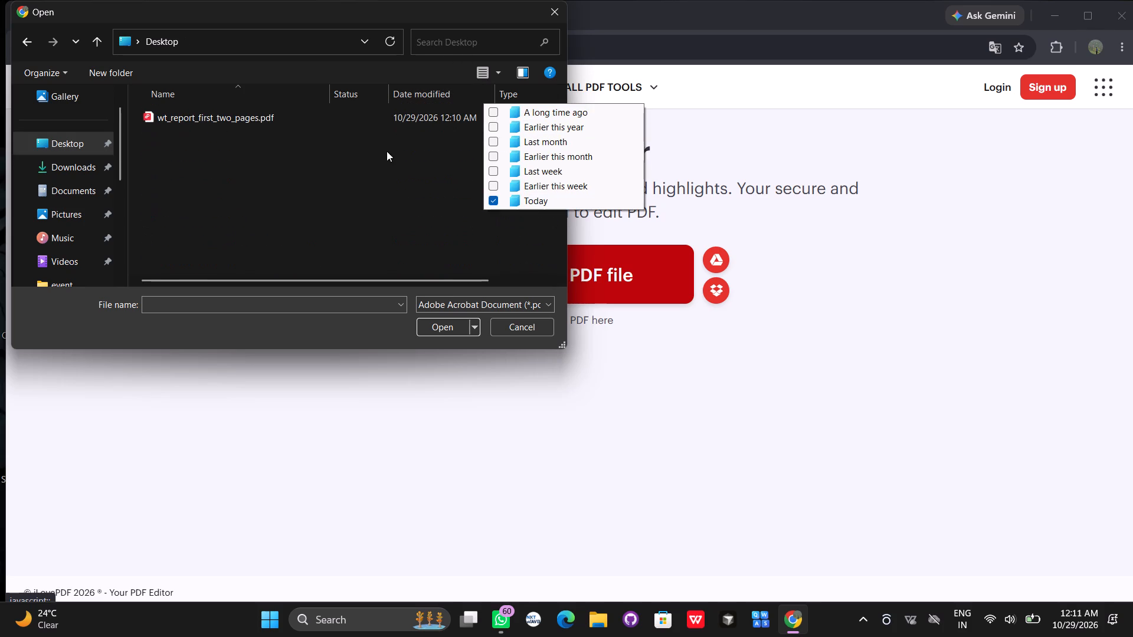
click(367, 117)
click(452, 323)
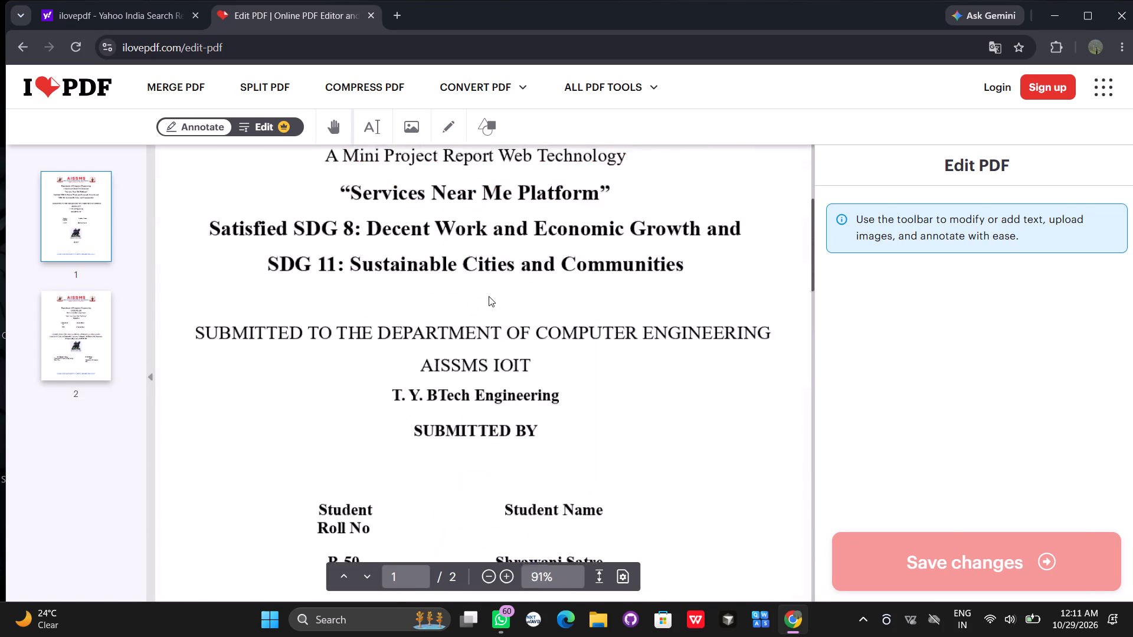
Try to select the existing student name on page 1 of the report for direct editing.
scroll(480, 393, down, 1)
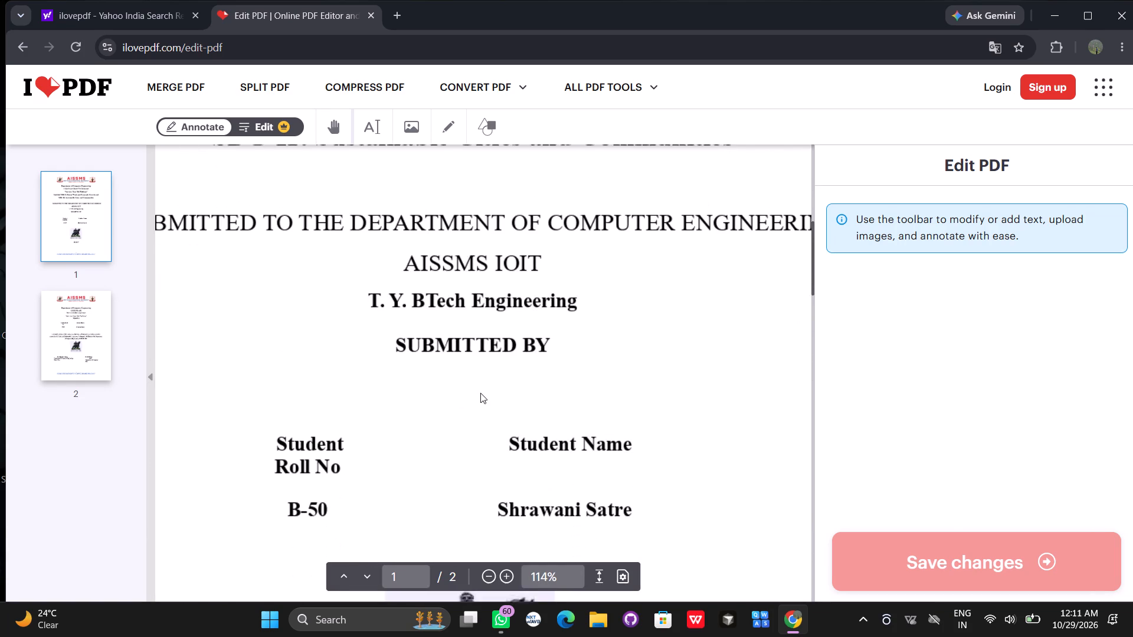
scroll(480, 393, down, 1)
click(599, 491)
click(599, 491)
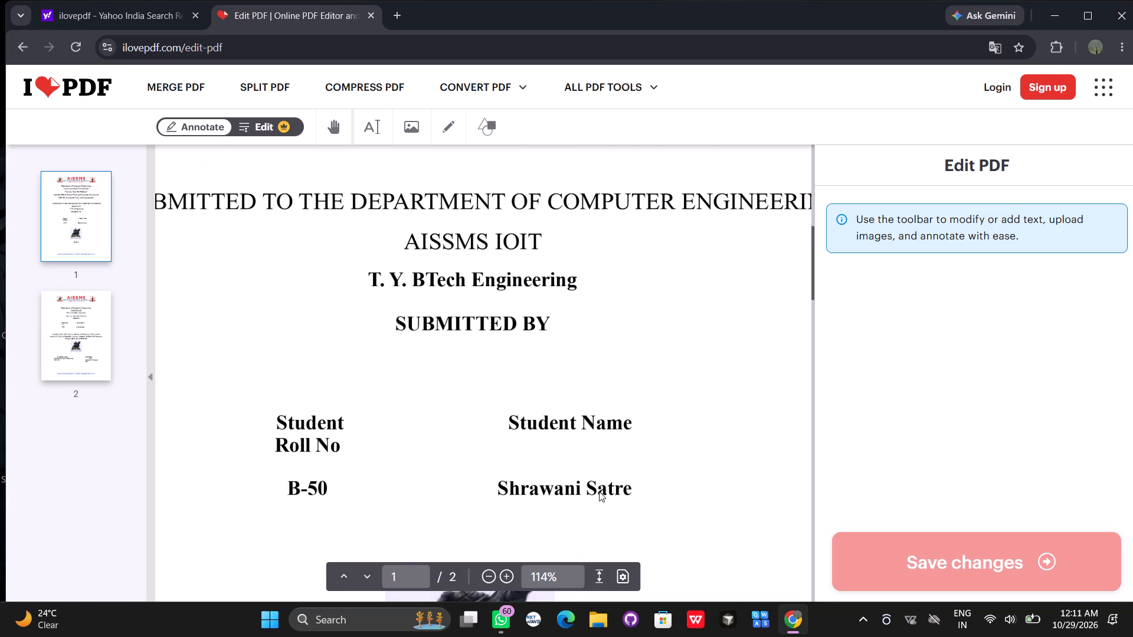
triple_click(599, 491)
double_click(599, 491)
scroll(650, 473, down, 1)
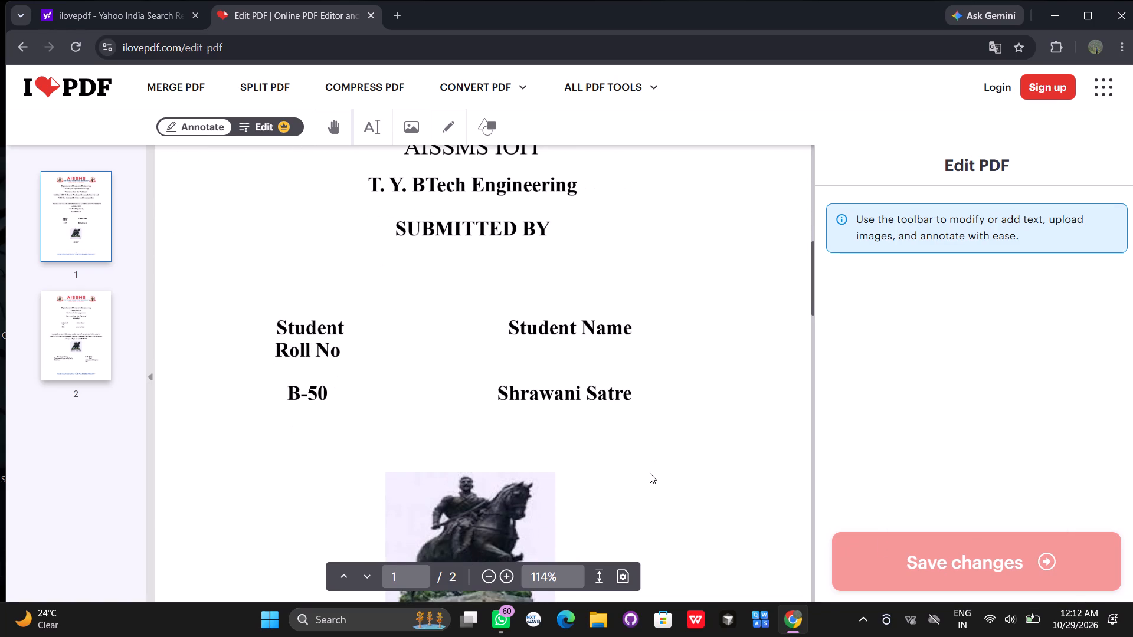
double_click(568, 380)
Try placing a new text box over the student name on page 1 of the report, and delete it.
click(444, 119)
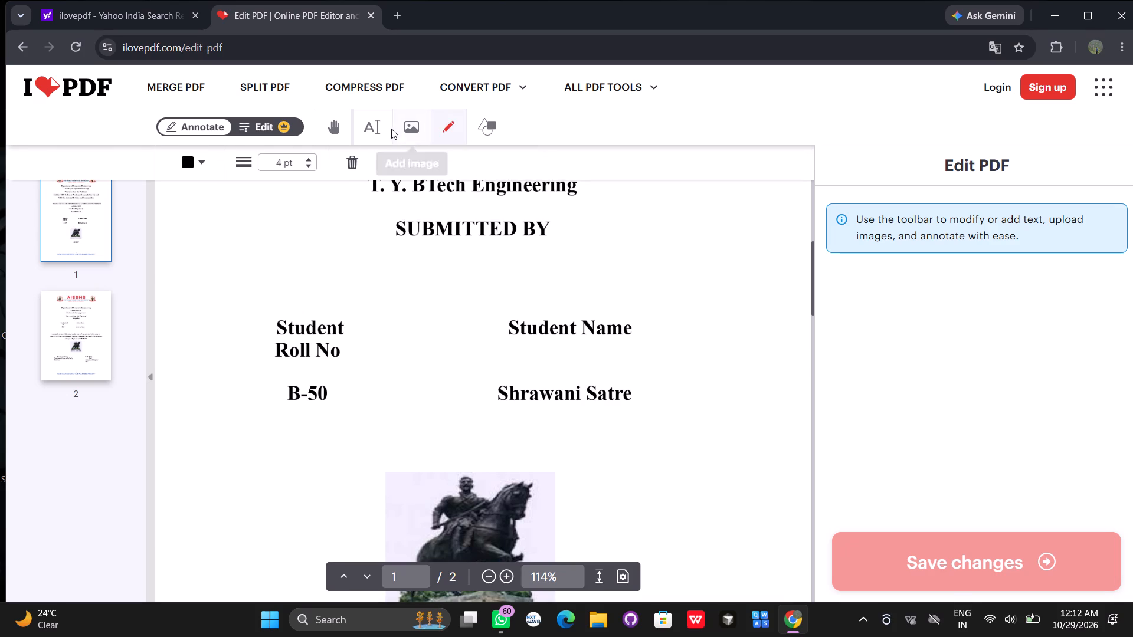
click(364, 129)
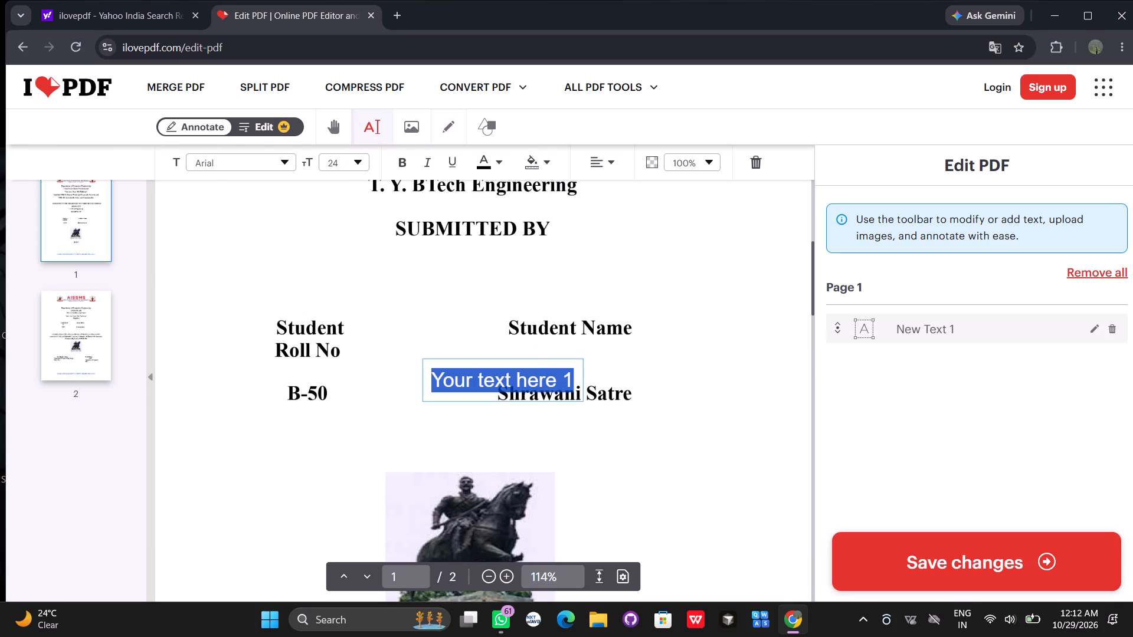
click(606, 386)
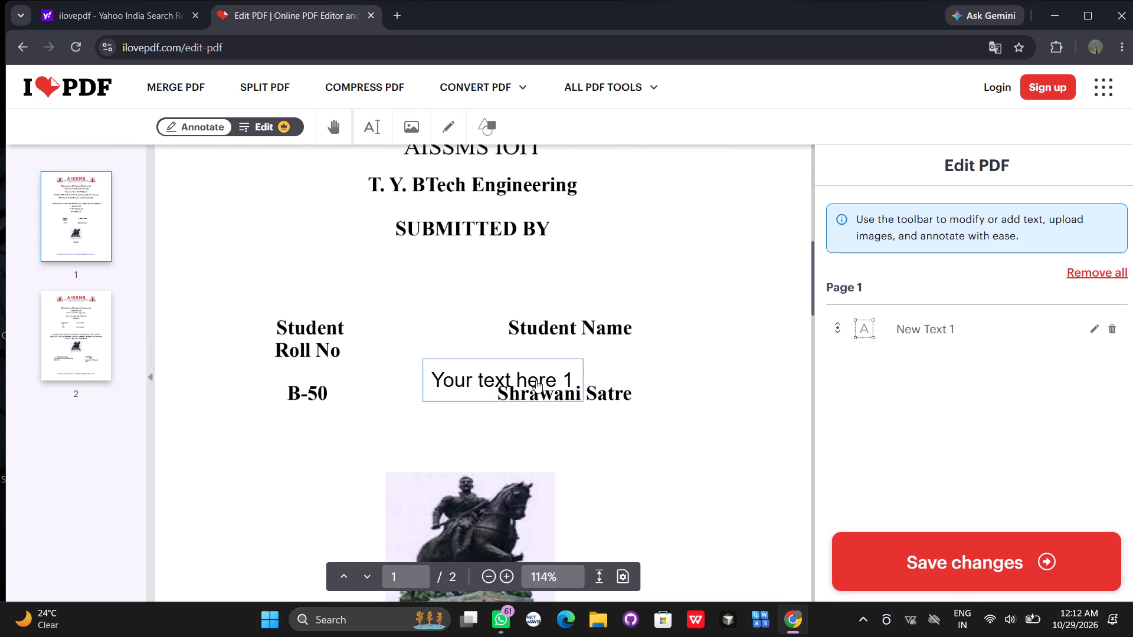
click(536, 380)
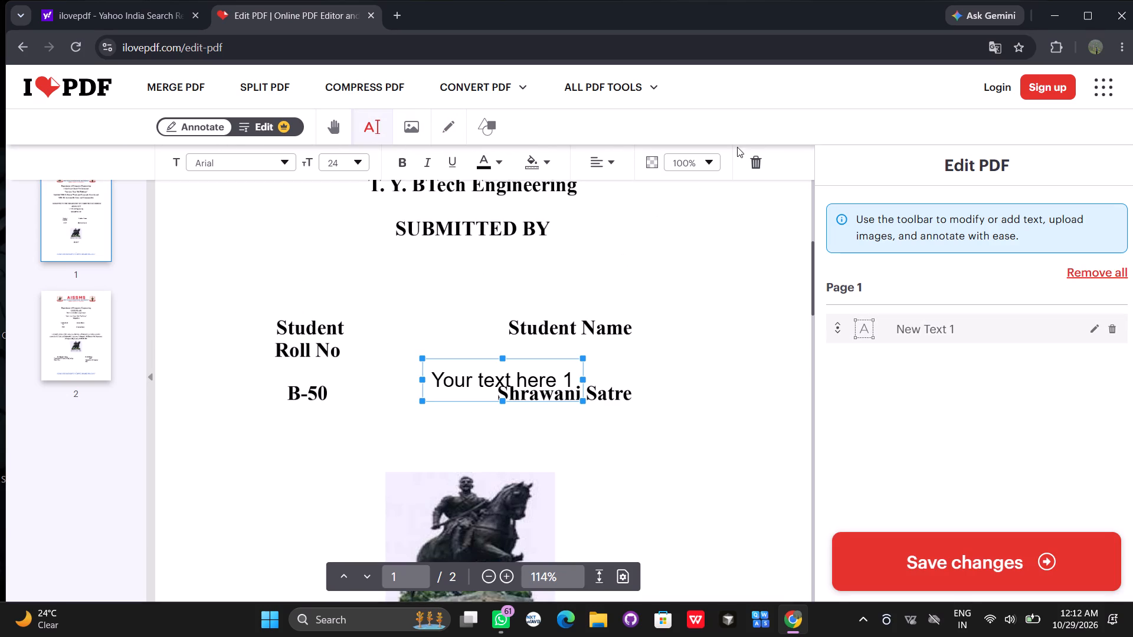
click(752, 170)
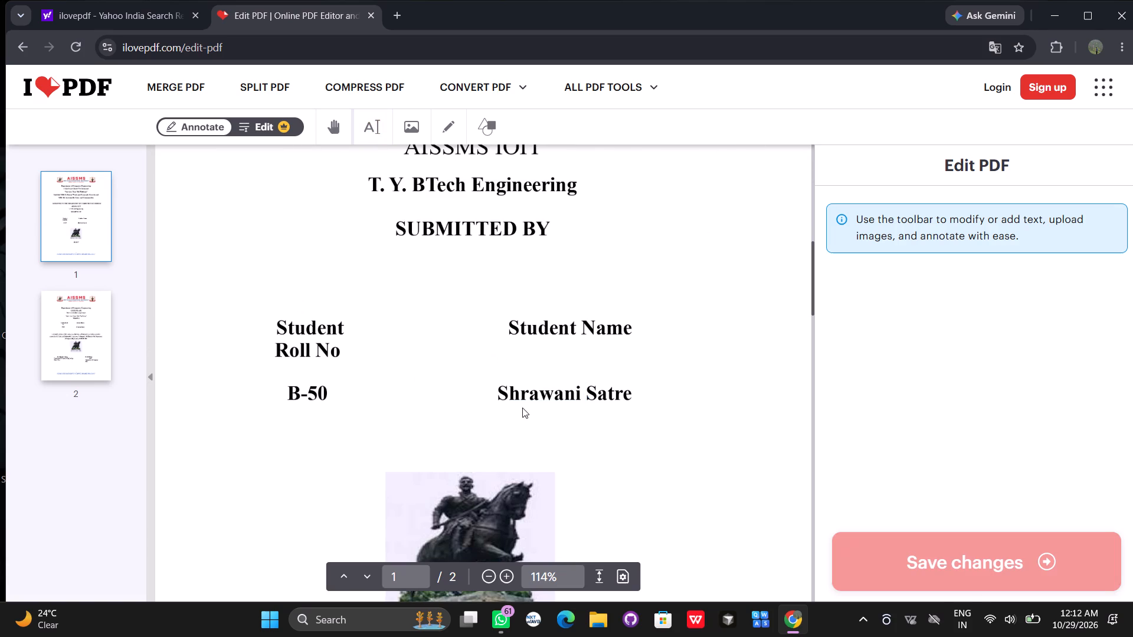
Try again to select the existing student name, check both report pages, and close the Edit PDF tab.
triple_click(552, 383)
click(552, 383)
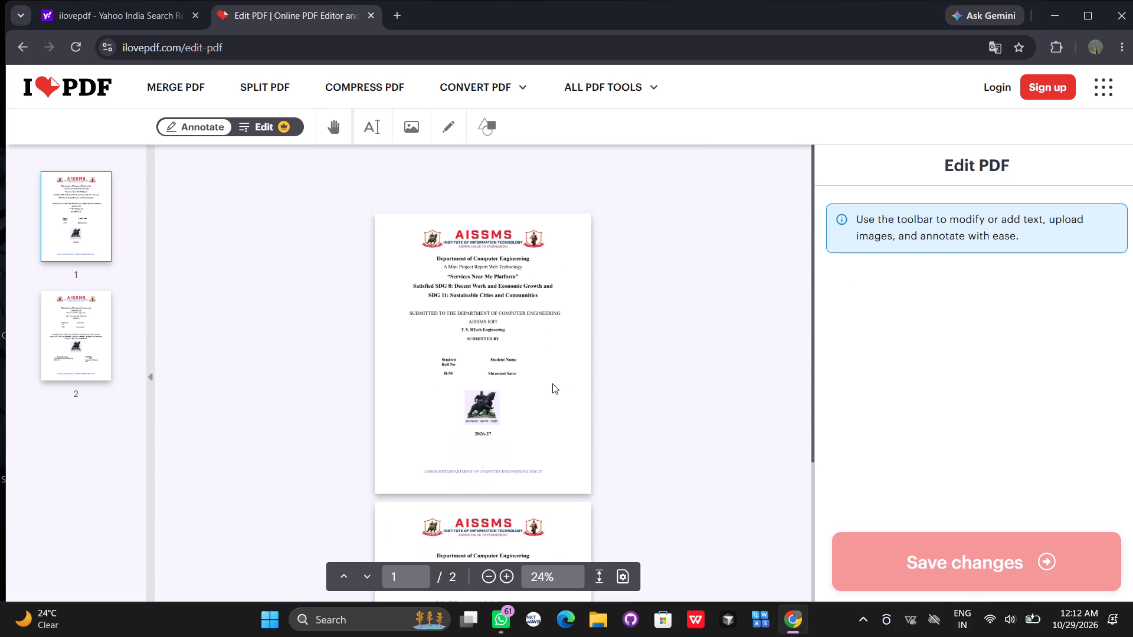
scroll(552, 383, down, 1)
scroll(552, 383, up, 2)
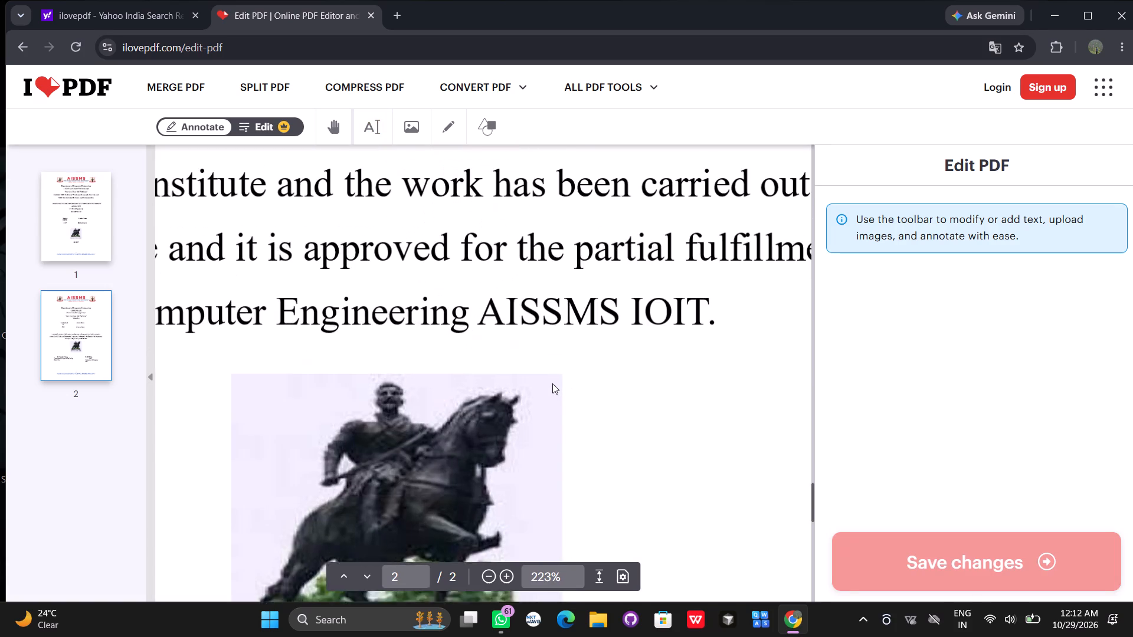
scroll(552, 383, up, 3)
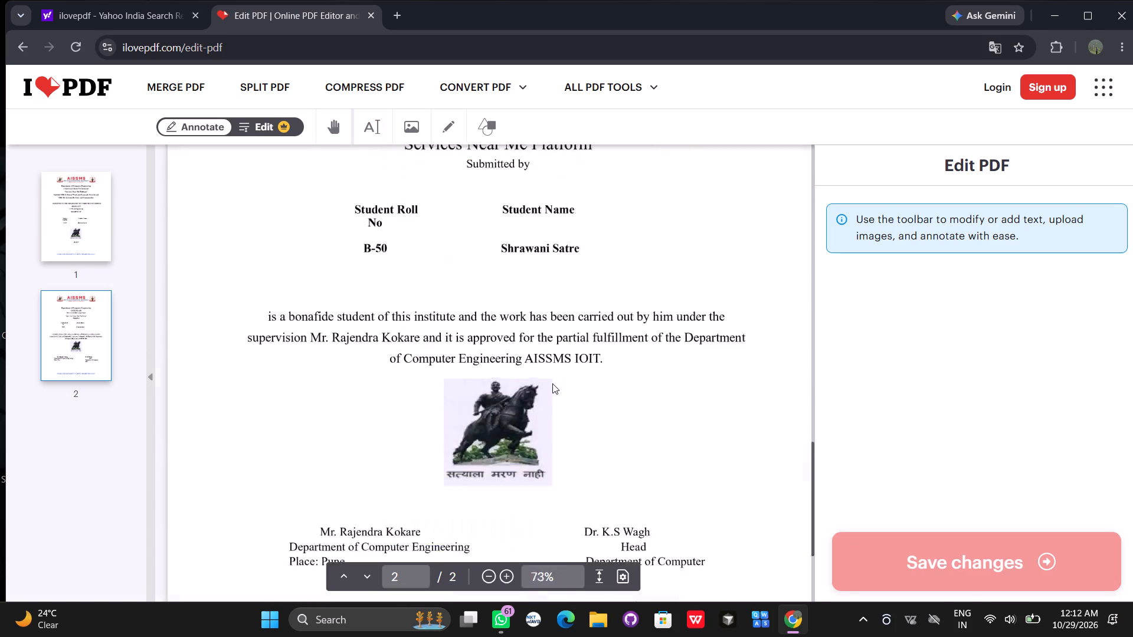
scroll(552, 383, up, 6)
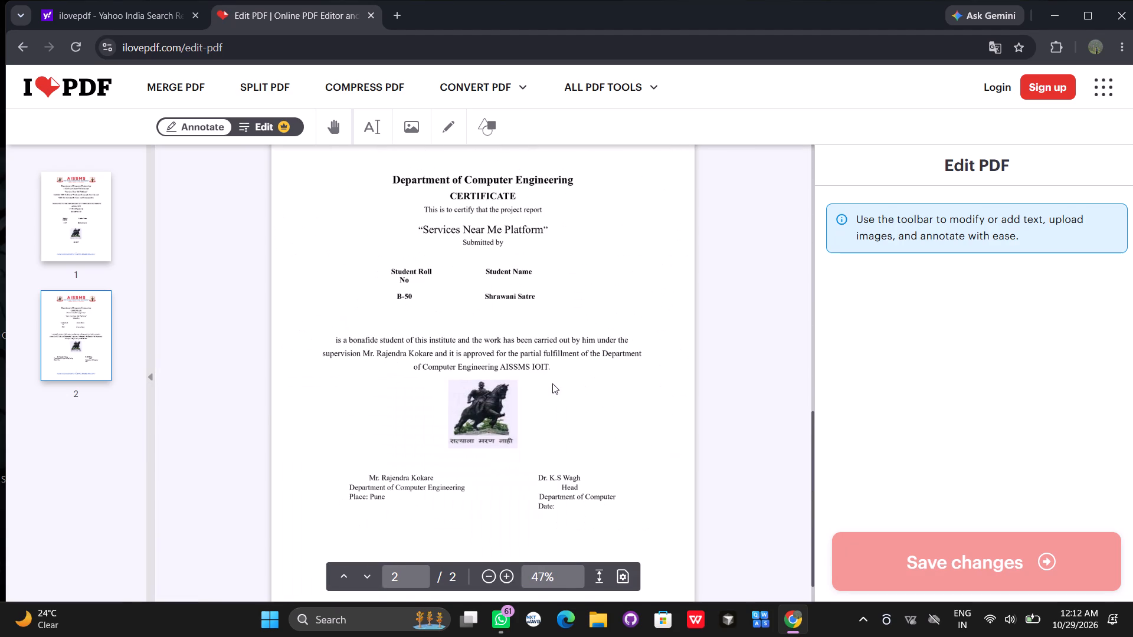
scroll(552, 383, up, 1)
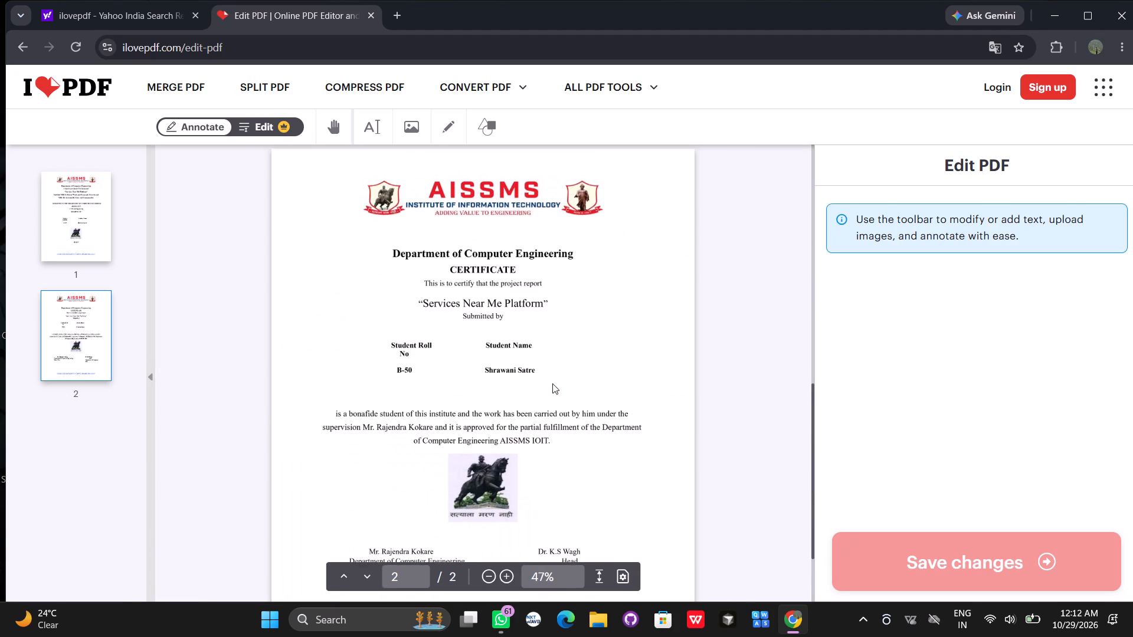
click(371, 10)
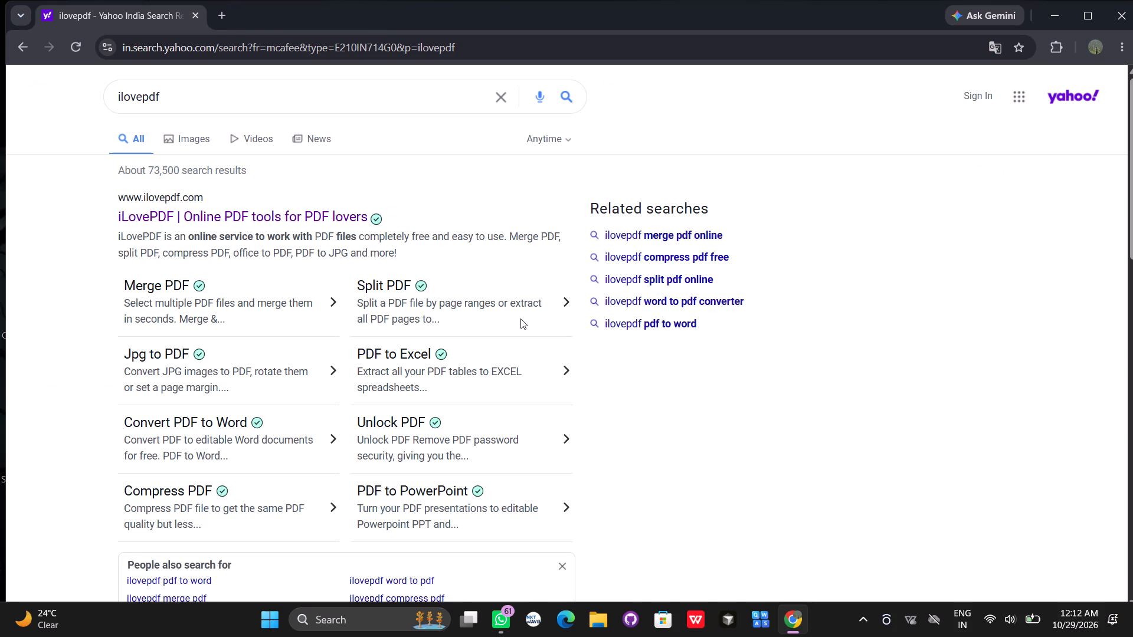
Open iLovePDF's PDF to Word converter from the search results and upload wt_report_first_two_pages.pdf from the Desktop, filtering the files to Today.
click(205, 422)
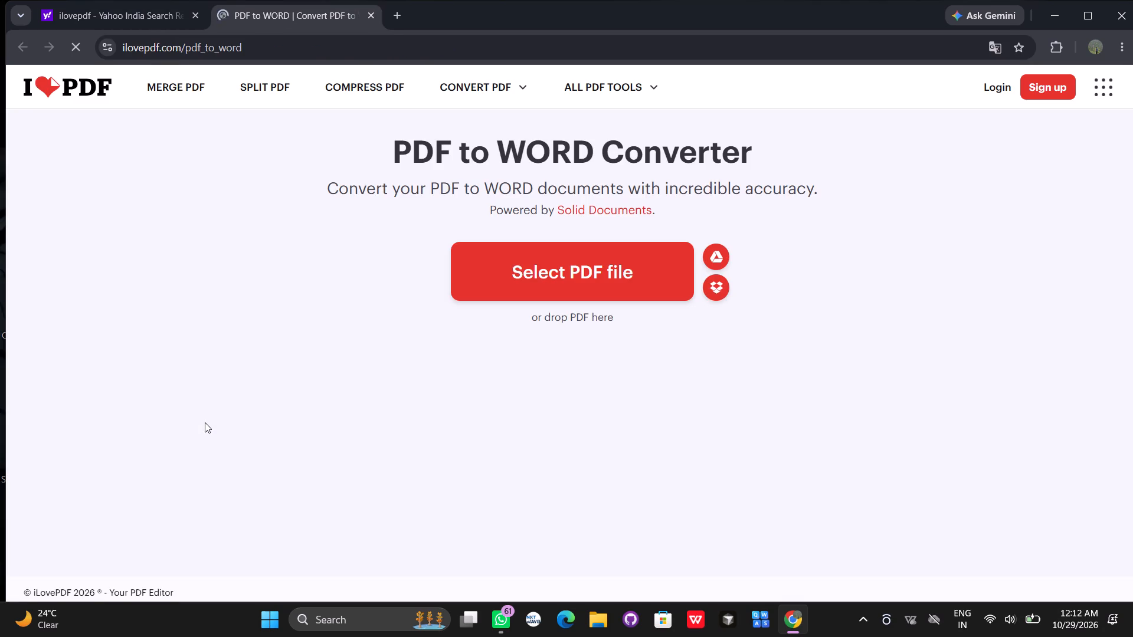
click(549, 273)
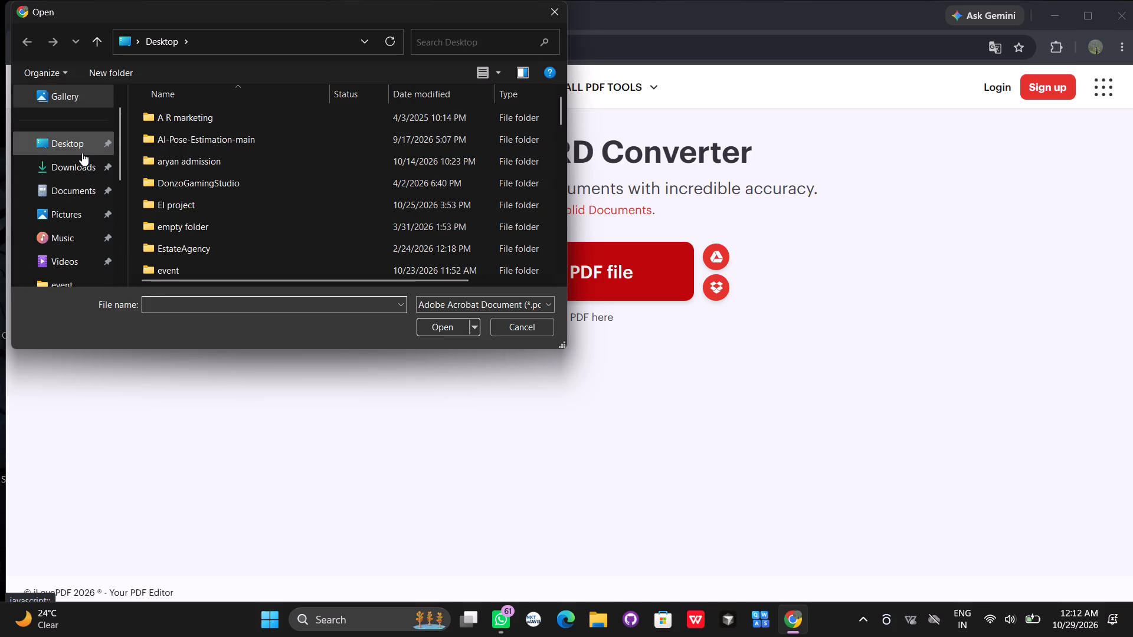
click(82, 153)
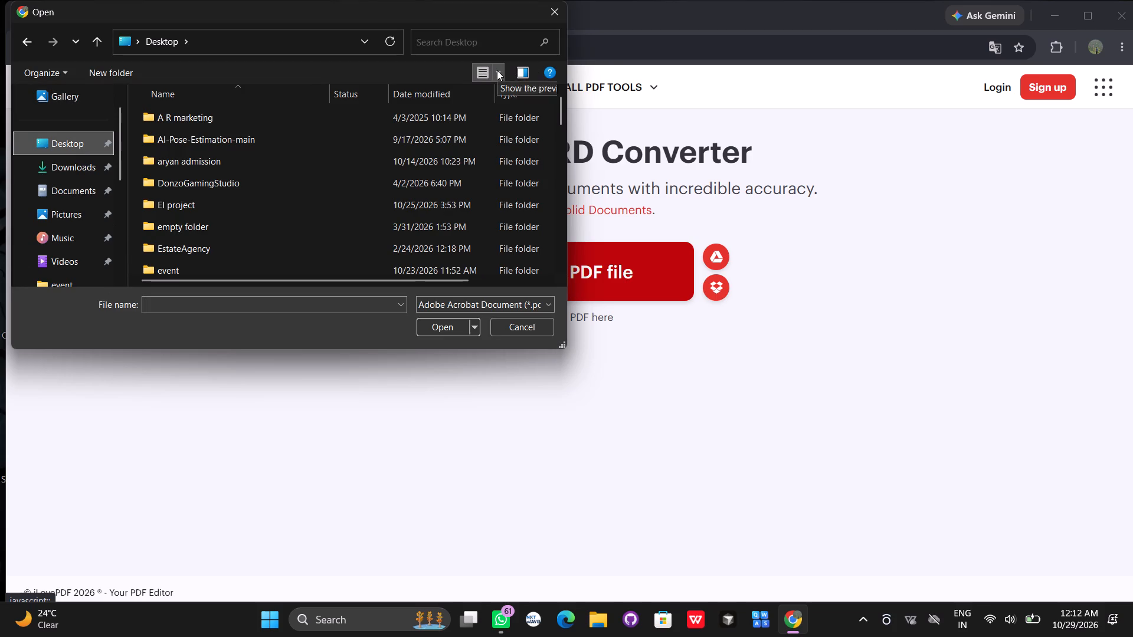
click(497, 70)
click(433, 70)
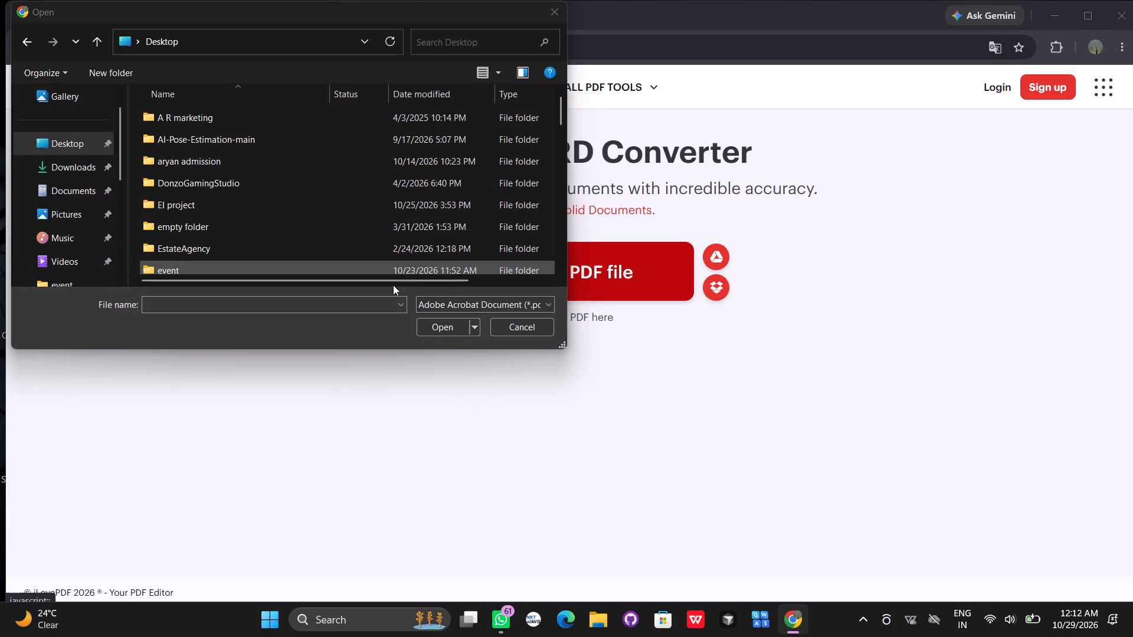
click(483, 99)
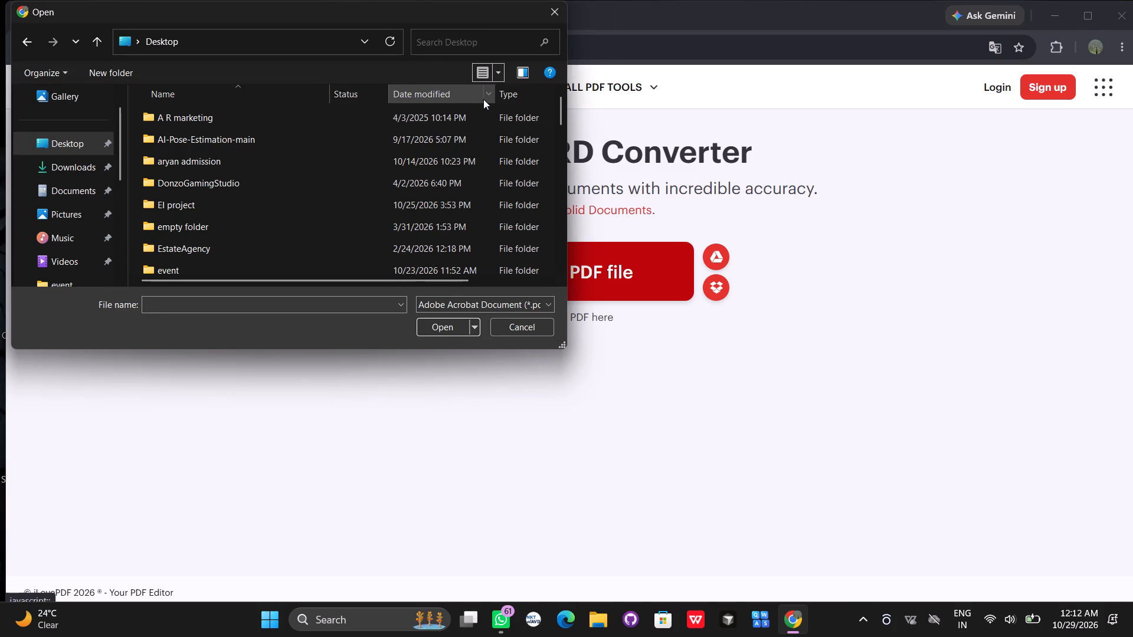
click(497, 202)
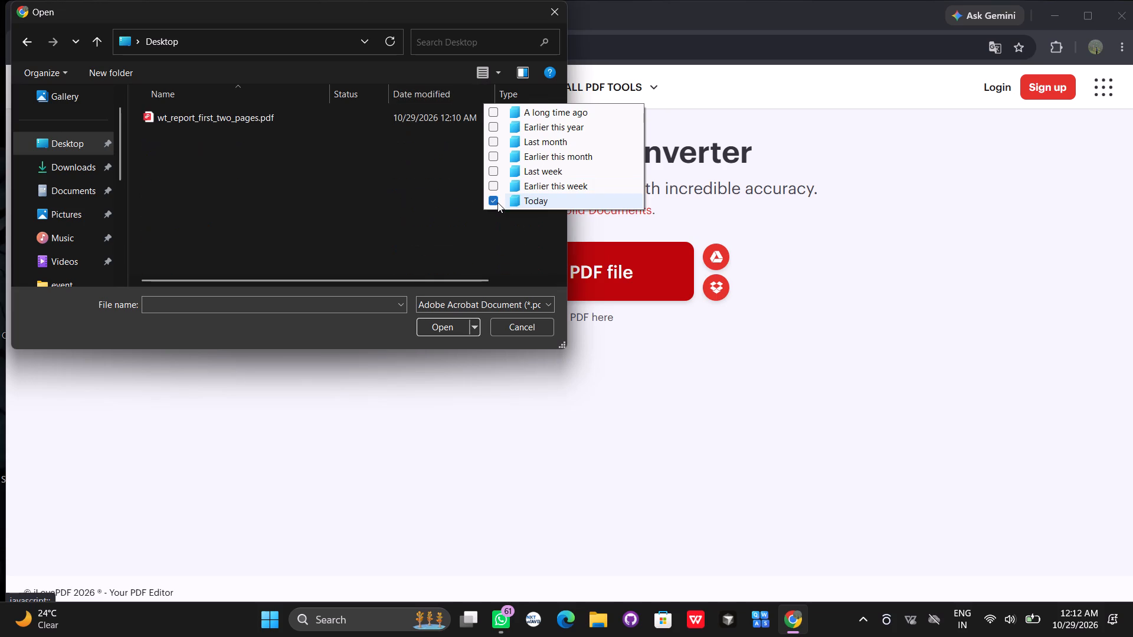
click(366, 120)
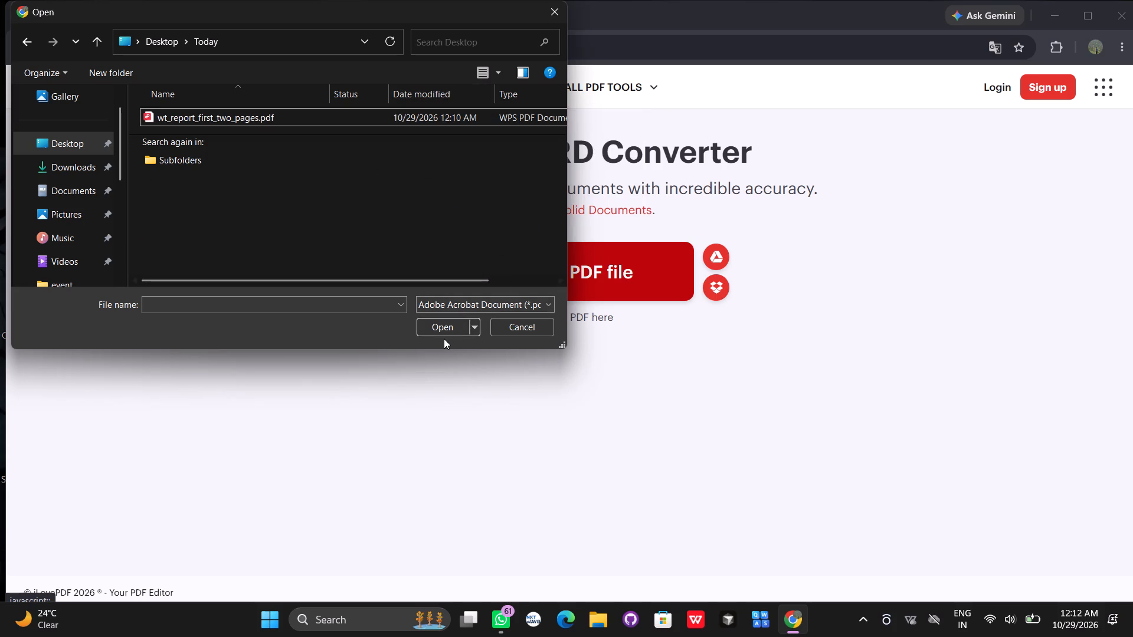
click(444, 336)
click(433, 327)
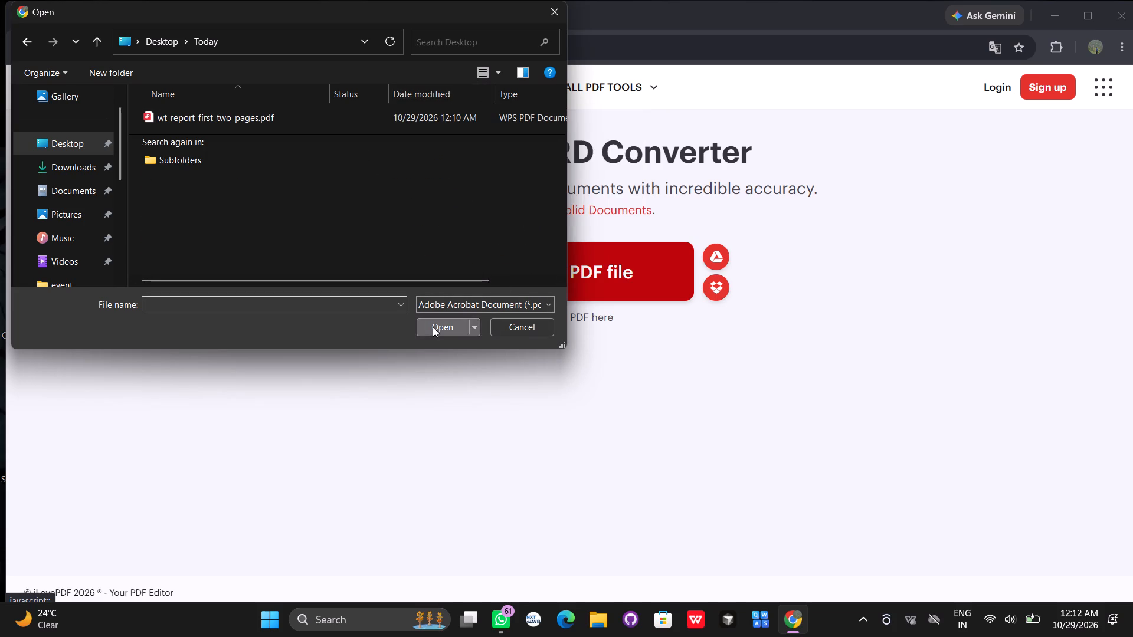
click(432, 330)
click(395, 110)
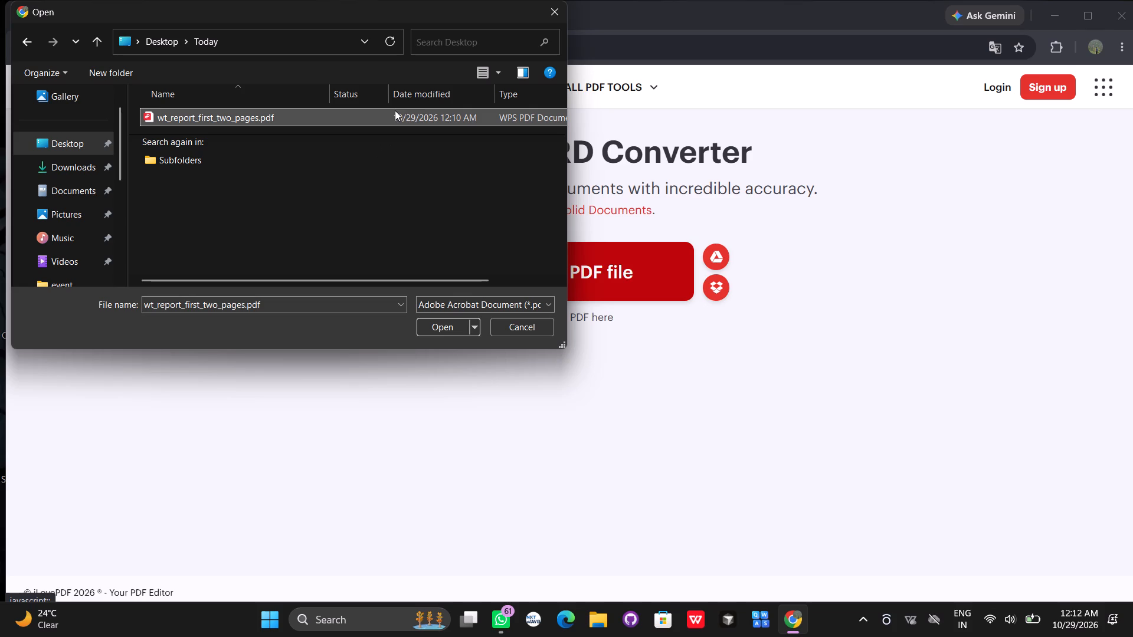
click(437, 333)
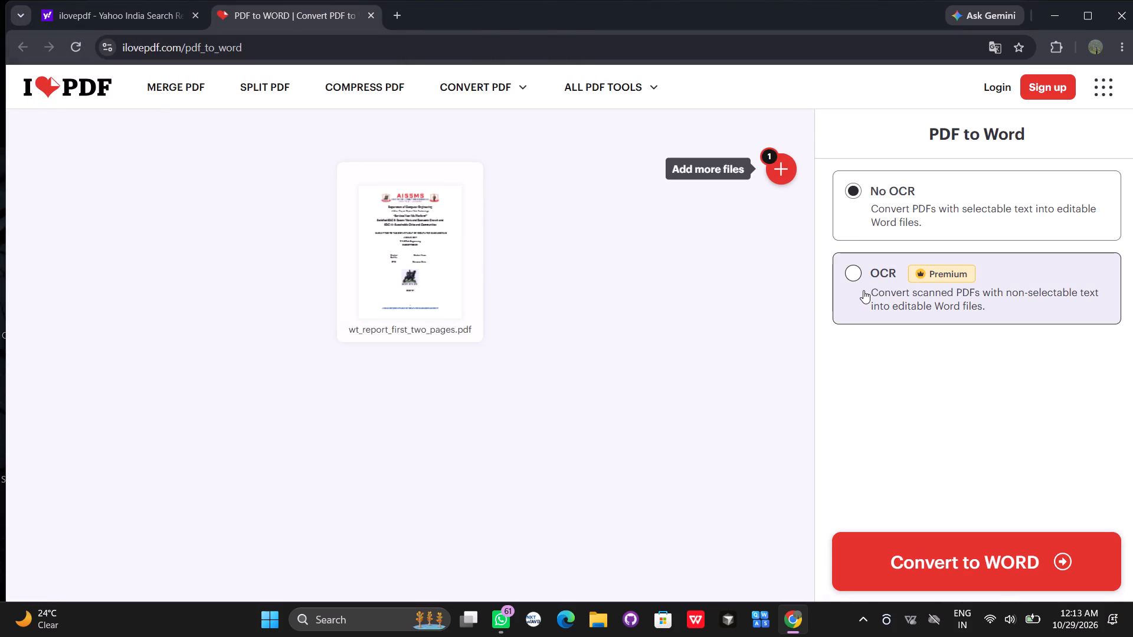
Convert the report to Word with the No OCR option and download the resulting document.
click(960, 576)
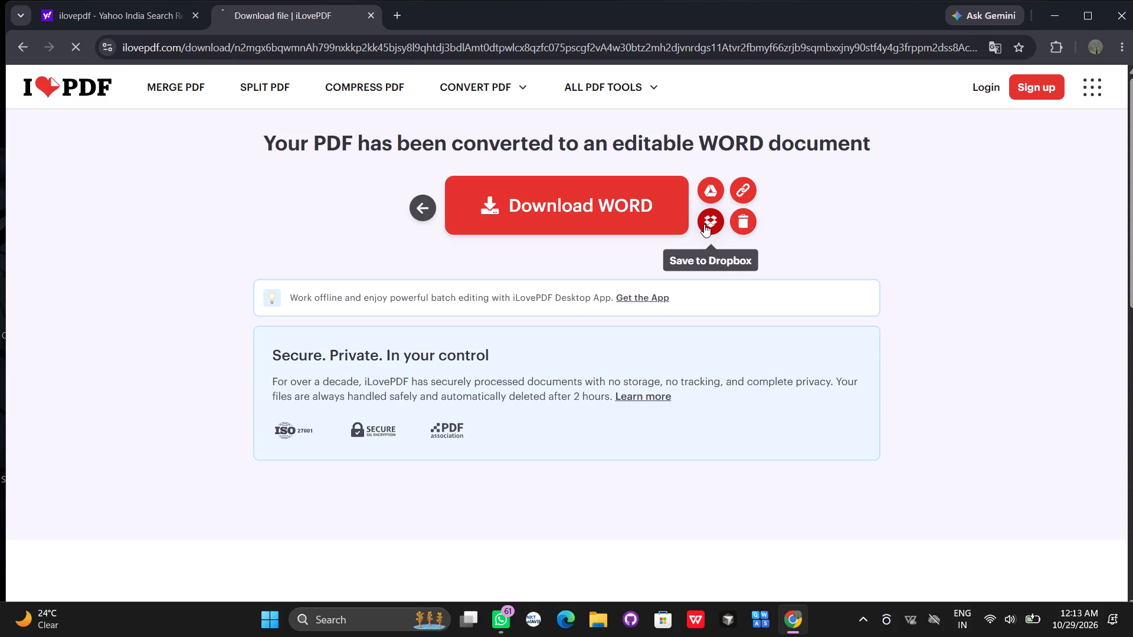
click(597, 200)
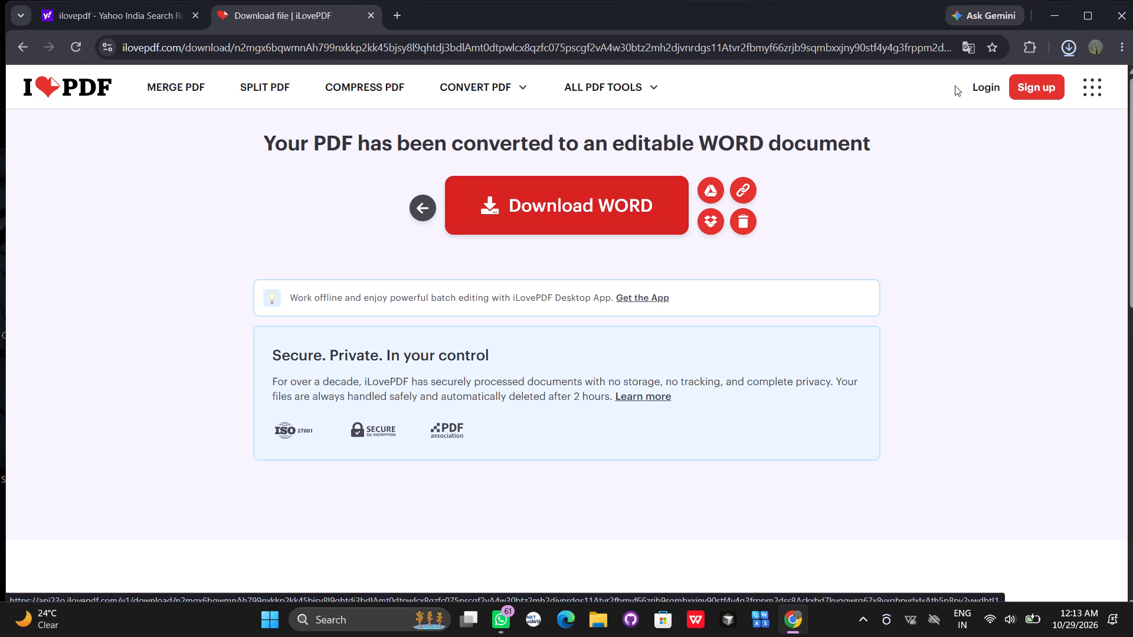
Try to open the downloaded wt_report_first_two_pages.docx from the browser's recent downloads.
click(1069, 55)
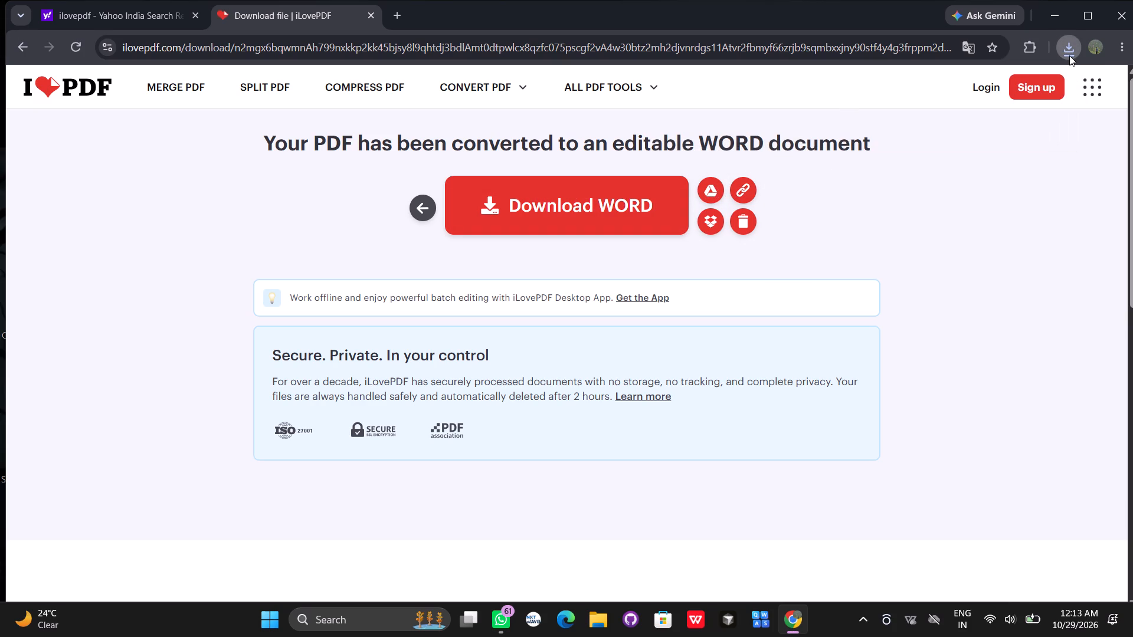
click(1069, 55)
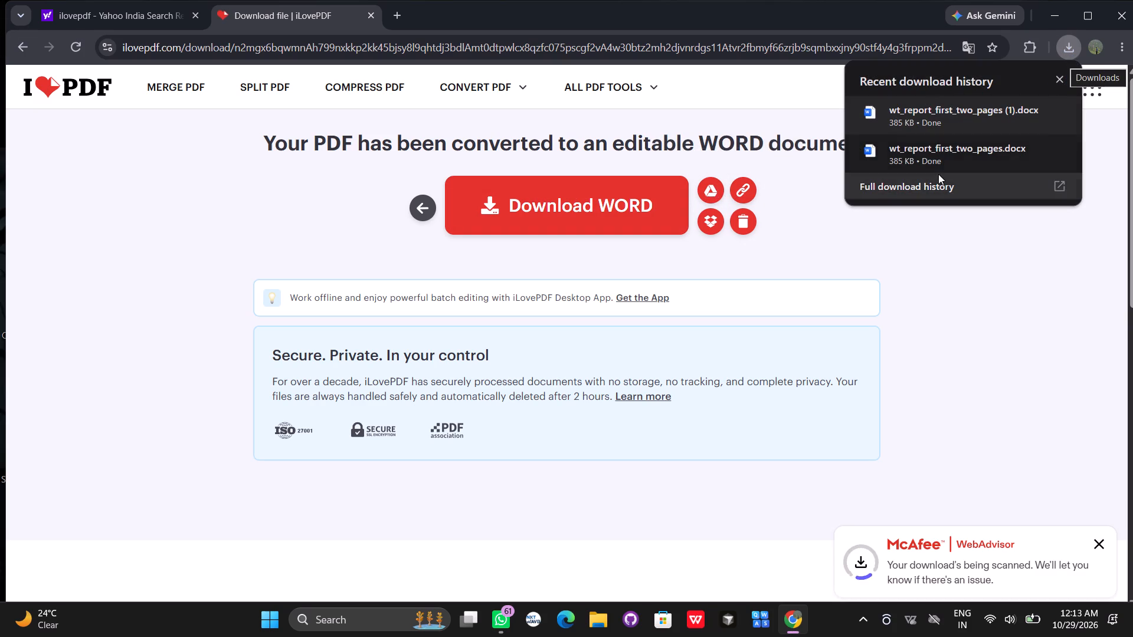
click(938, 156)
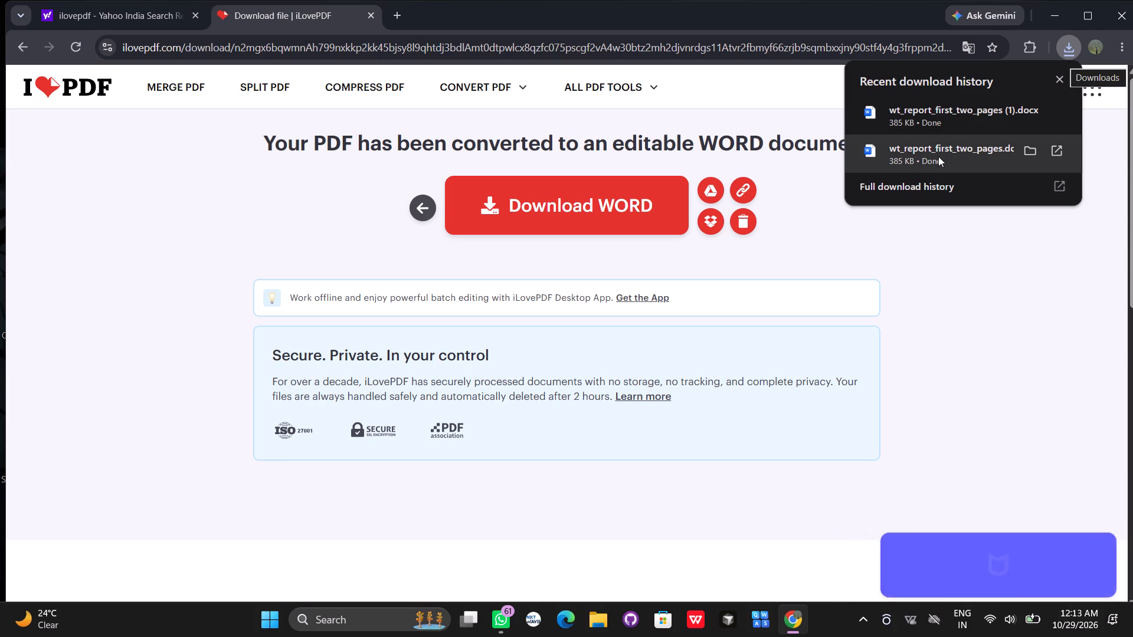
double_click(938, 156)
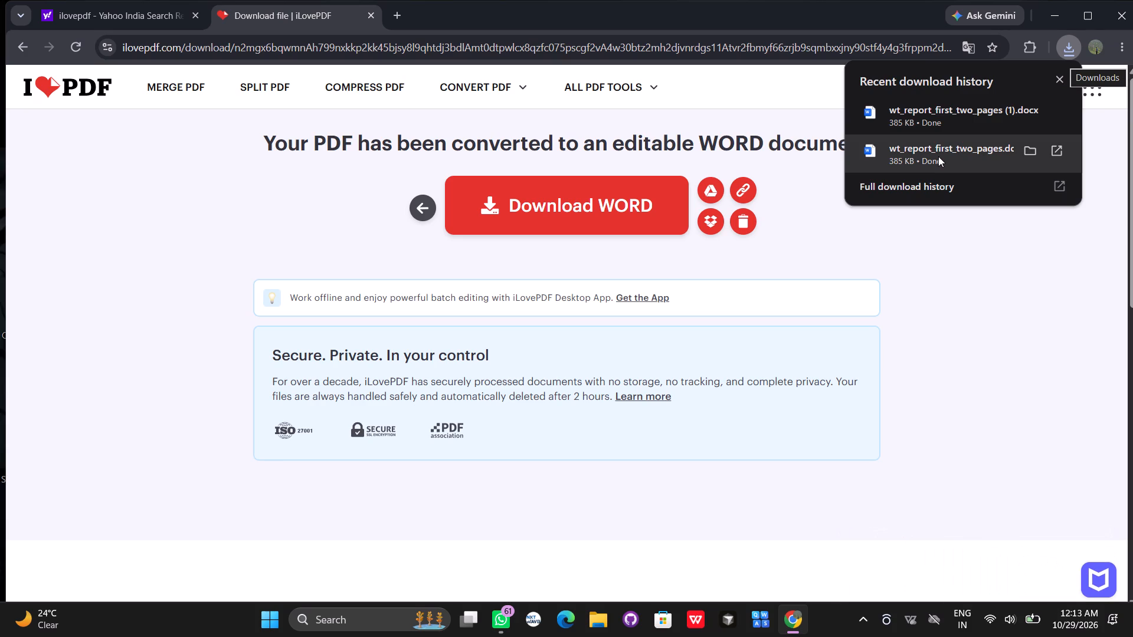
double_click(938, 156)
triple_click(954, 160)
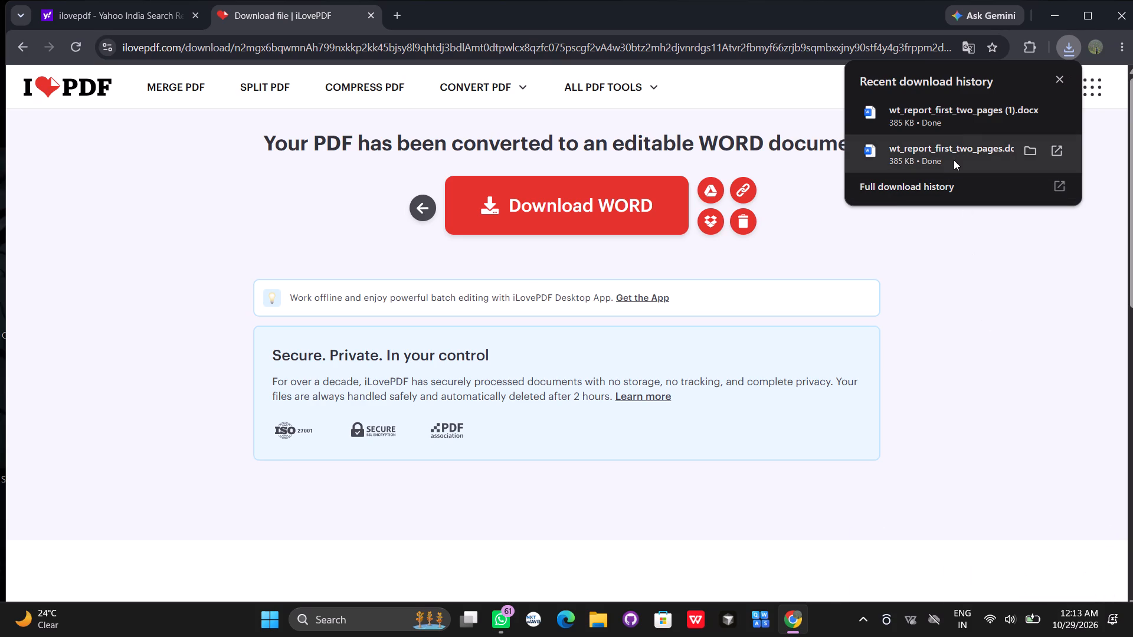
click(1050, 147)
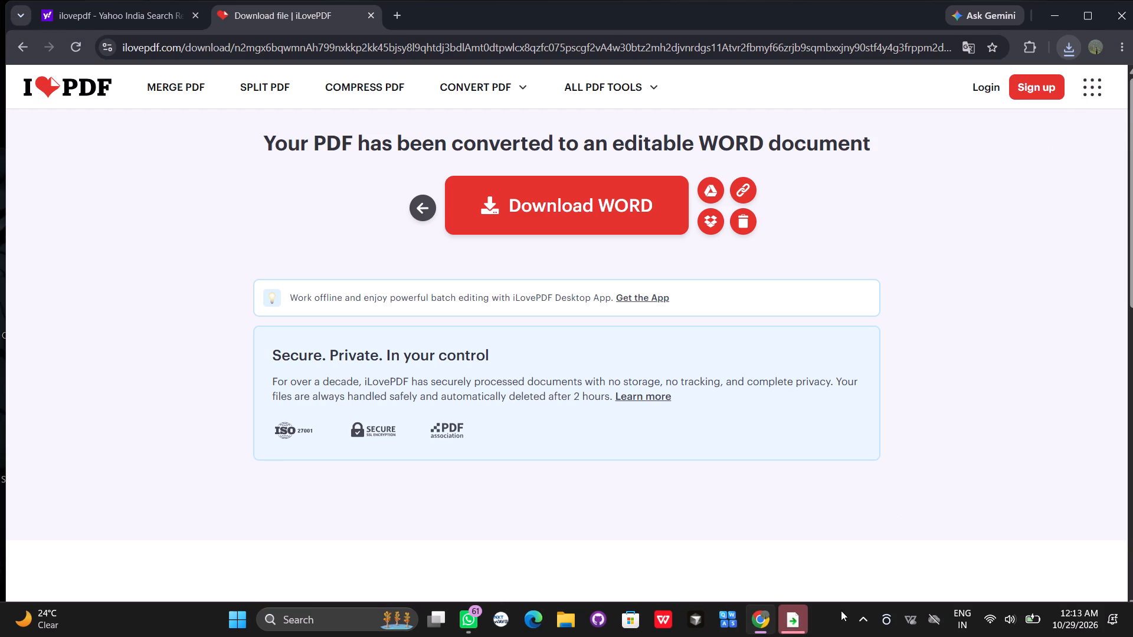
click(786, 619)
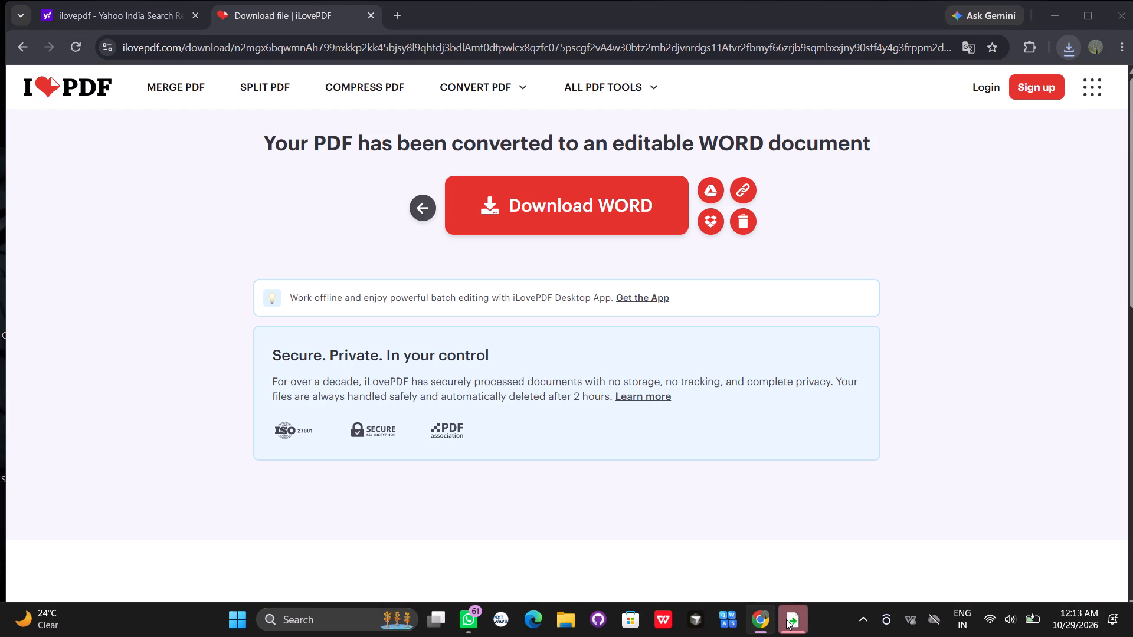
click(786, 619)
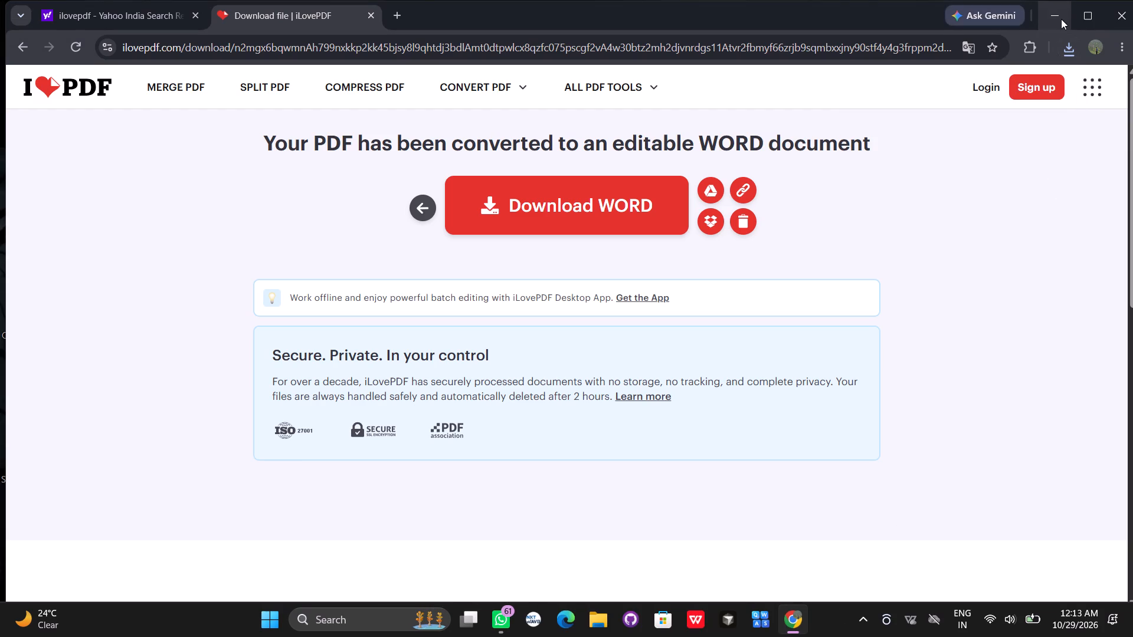
Open wt_report_first_two_pages.docx from the Downloads folder in File Explorer, using Word (desktop) just once, and minimize the folder window.
click(1061, 19)
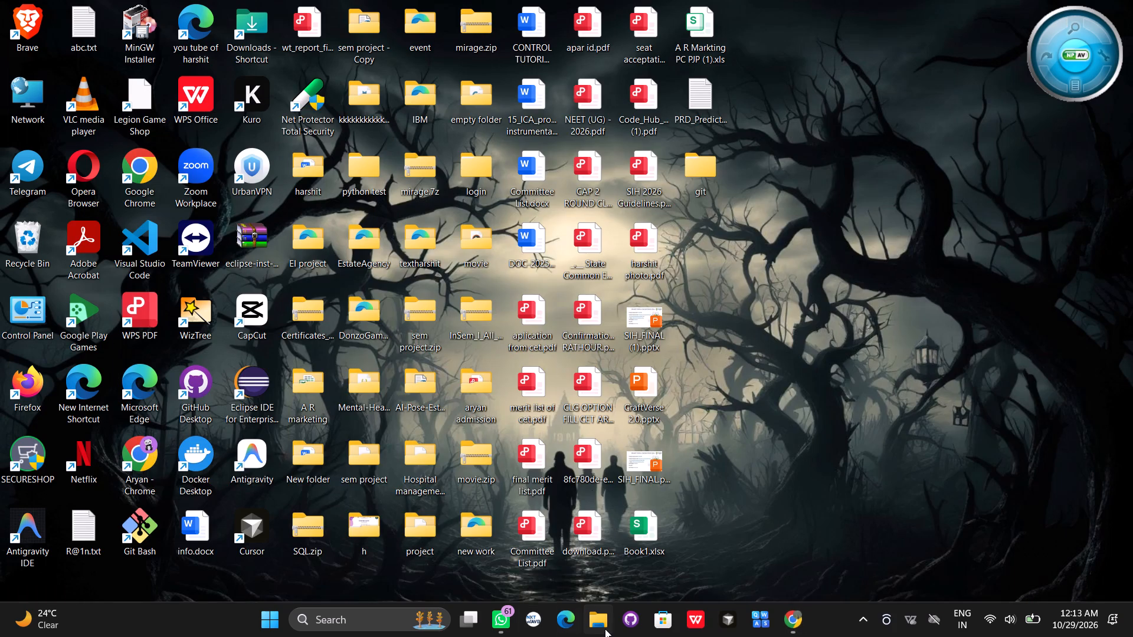
click(605, 633)
click(609, 622)
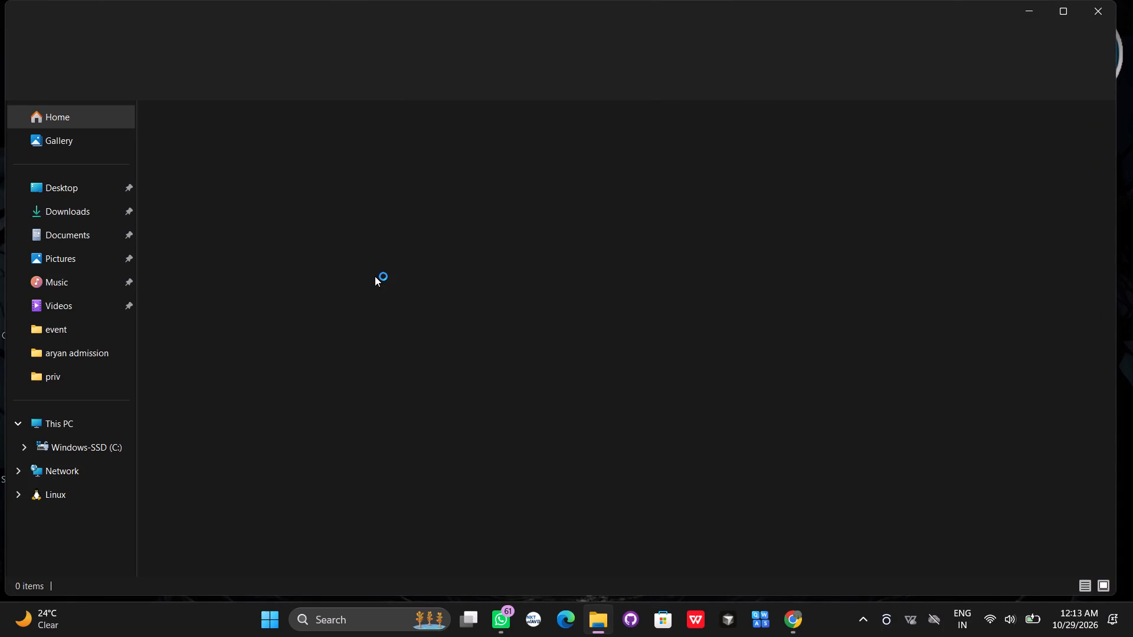
click(87, 215)
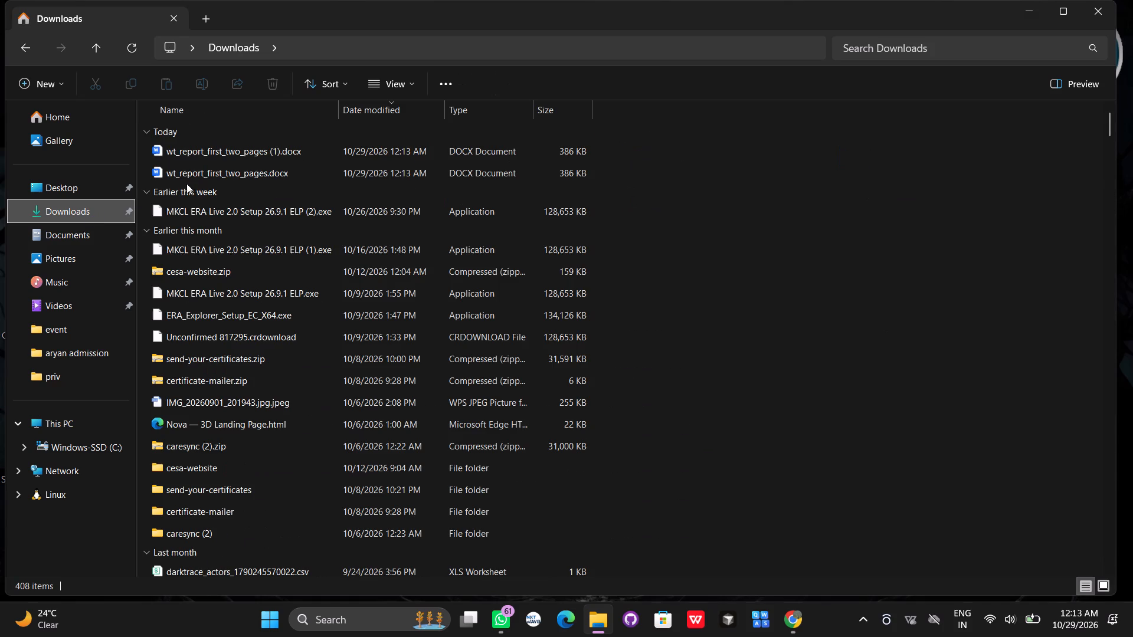
double_click(227, 167)
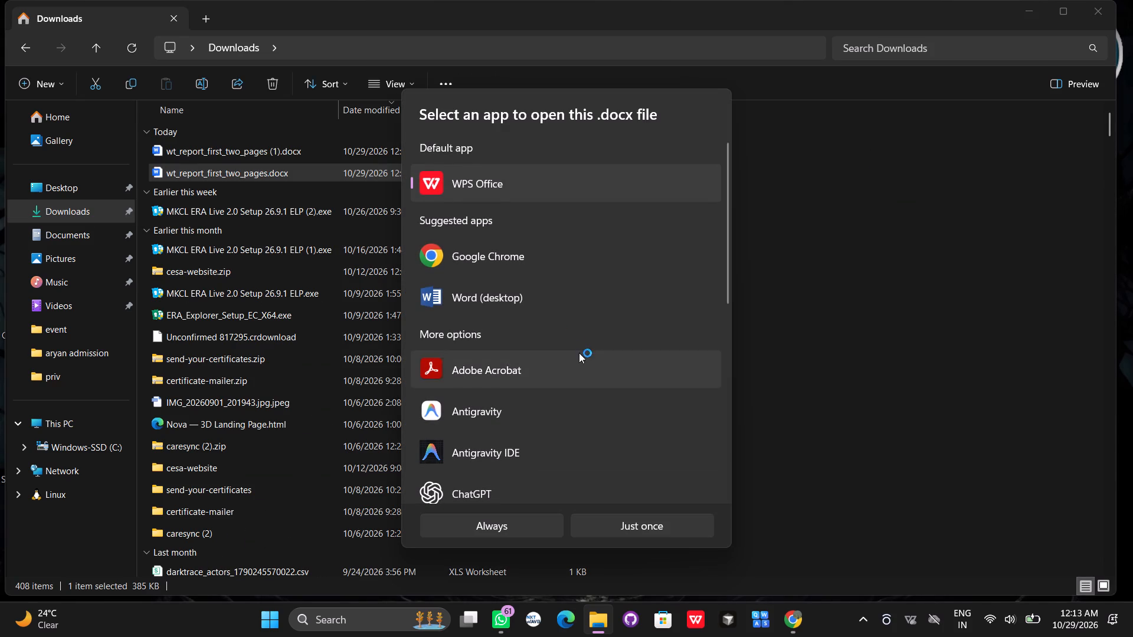
click(566, 309)
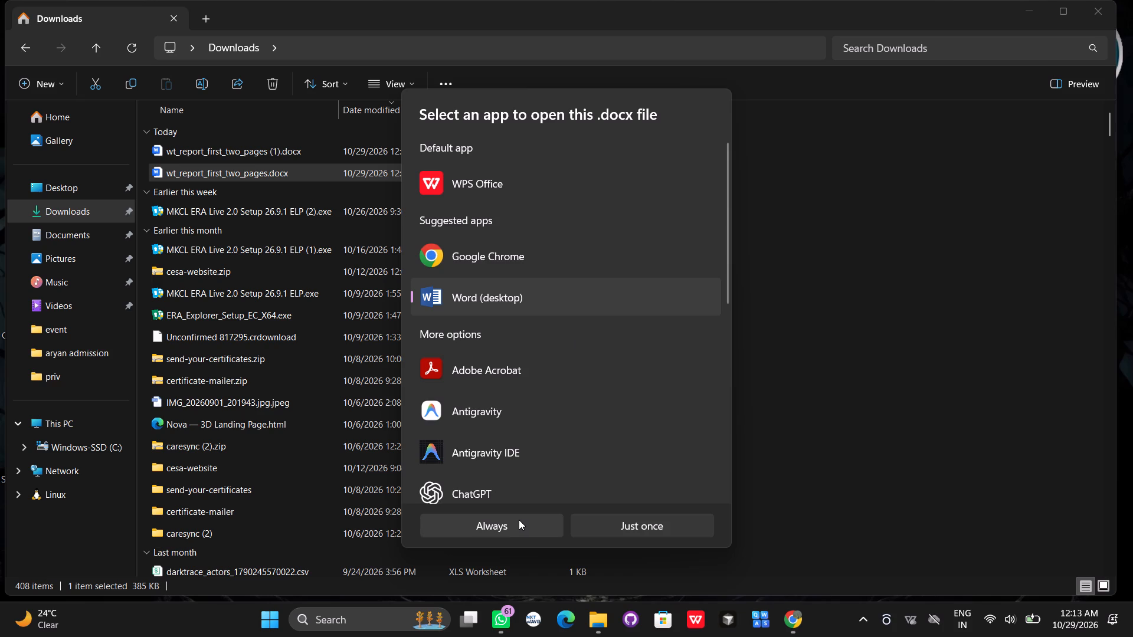
click(611, 524)
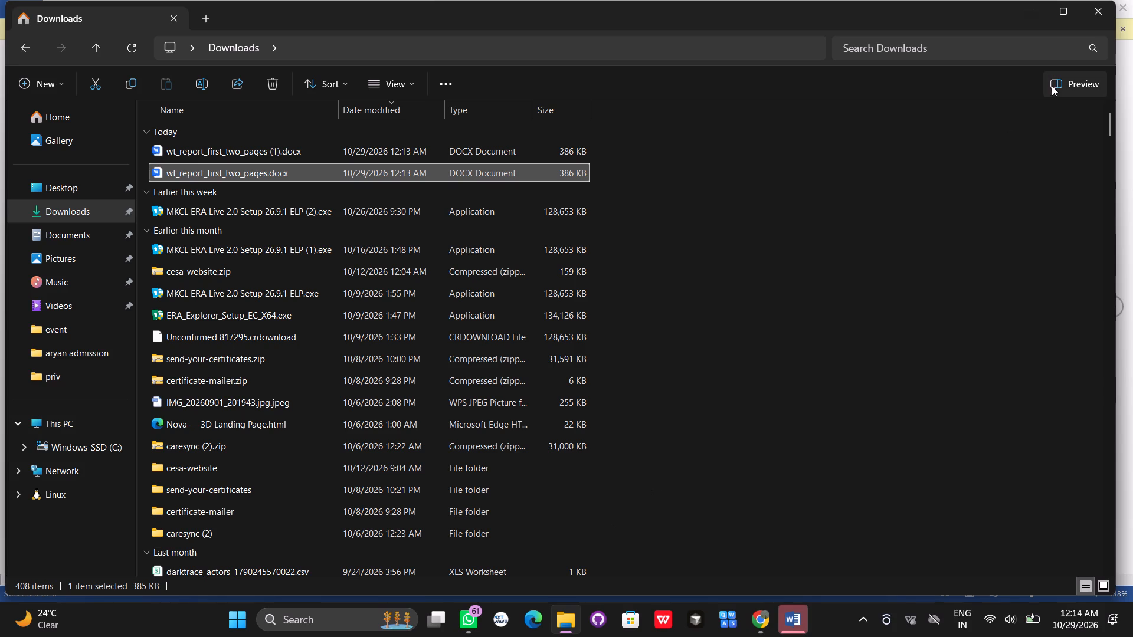
click(1027, 18)
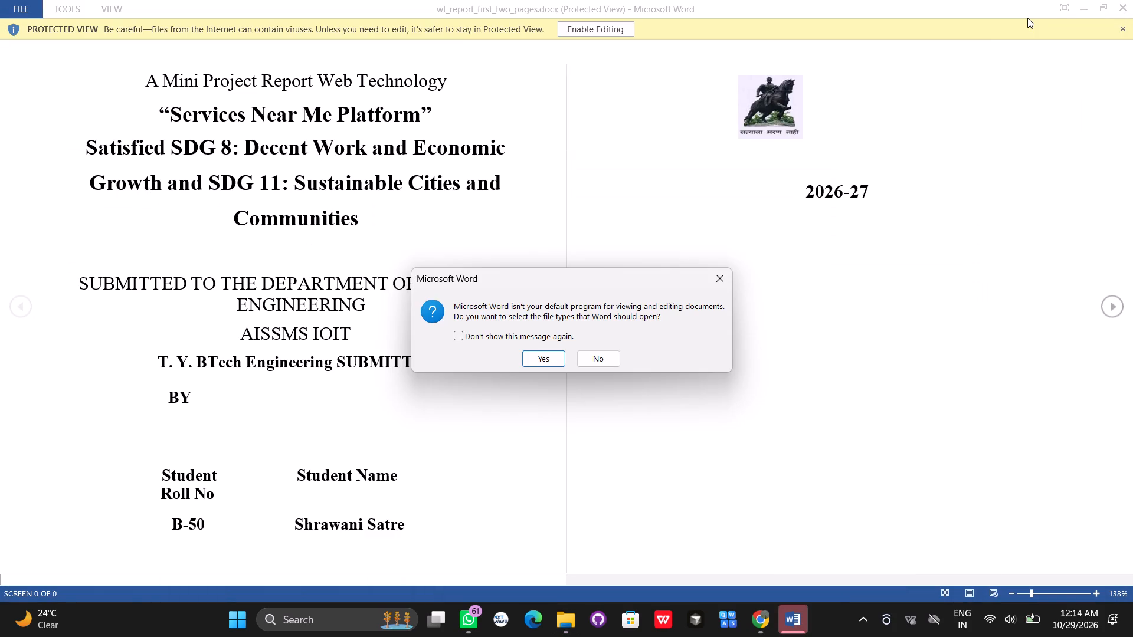
Accept the default-program prompt, close the Office Activation Wizard, and enable editing for the protected report.
click(1027, 18)
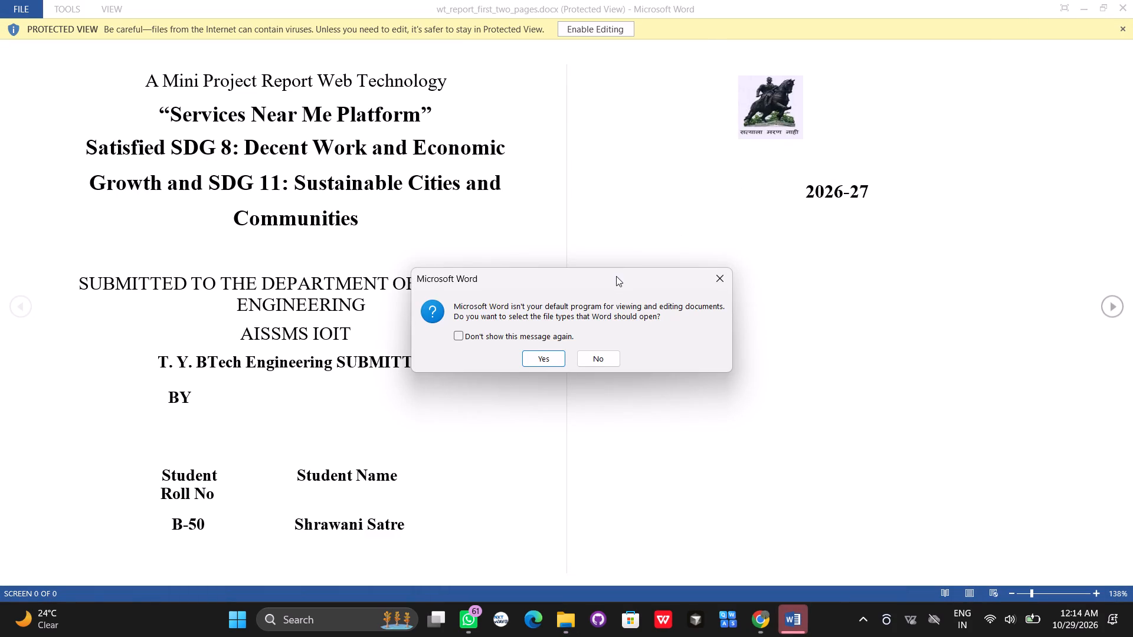
click(547, 359)
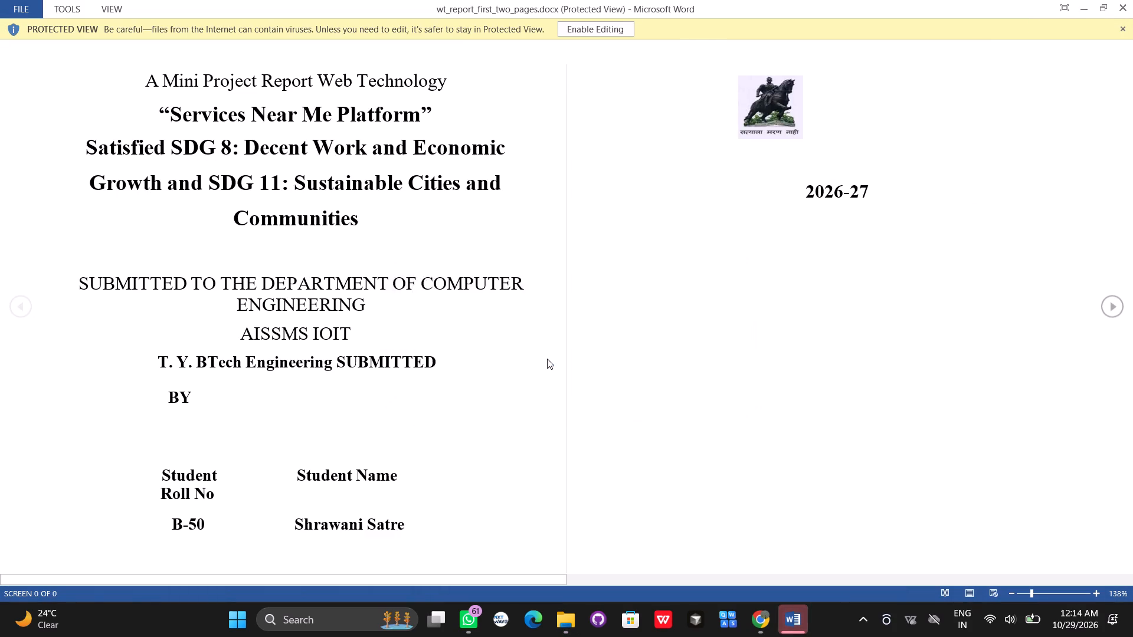
click(733, 313)
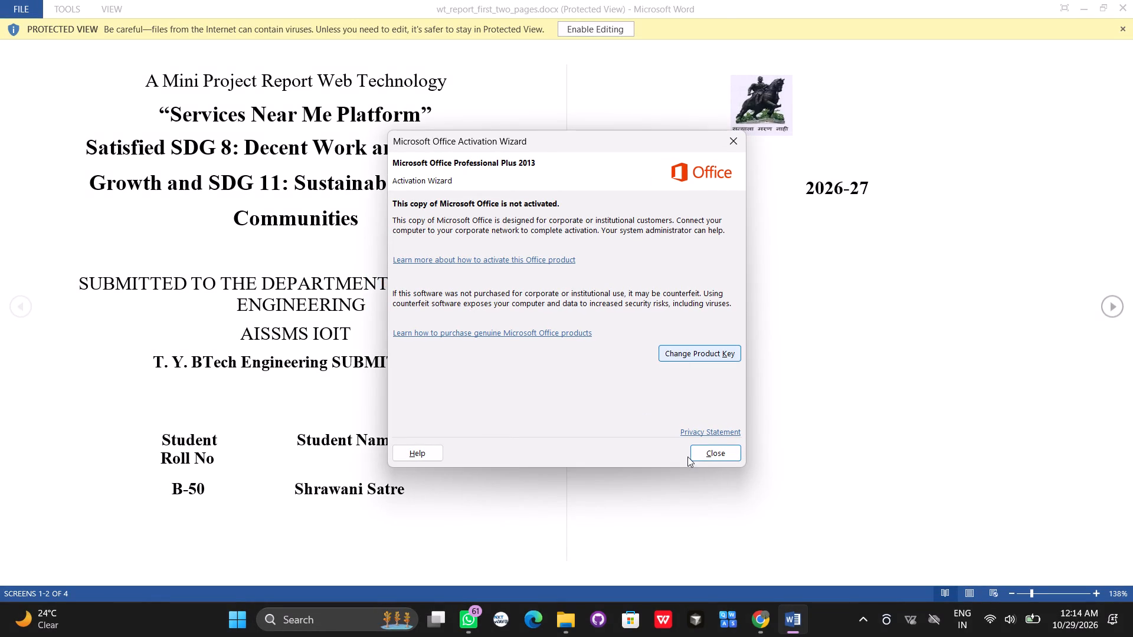
click(714, 459)
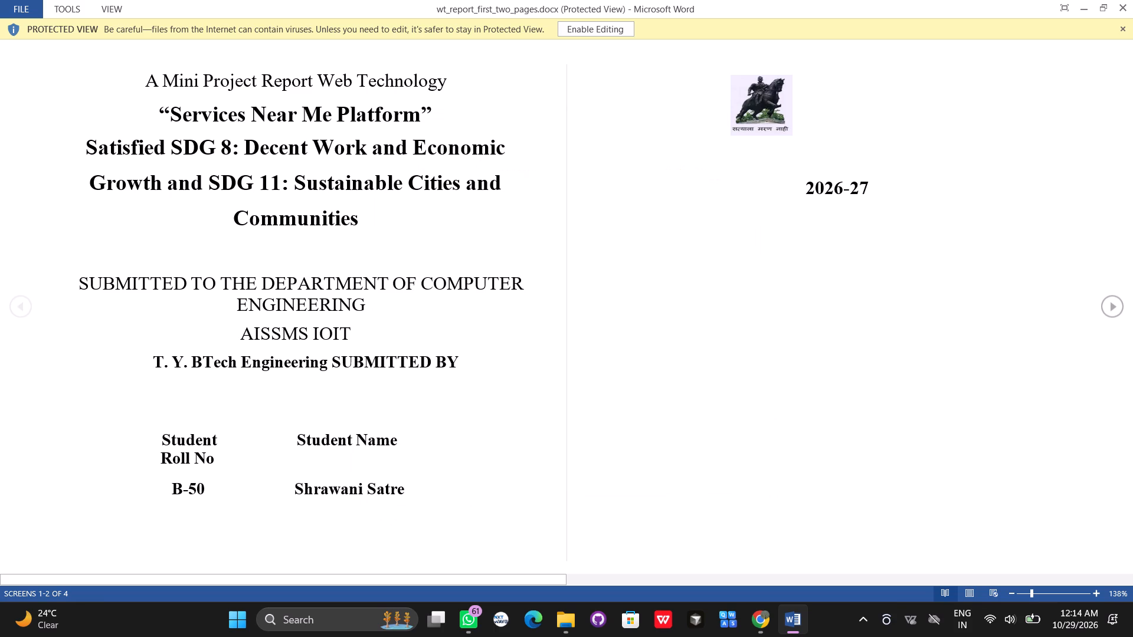
click(611, 27)
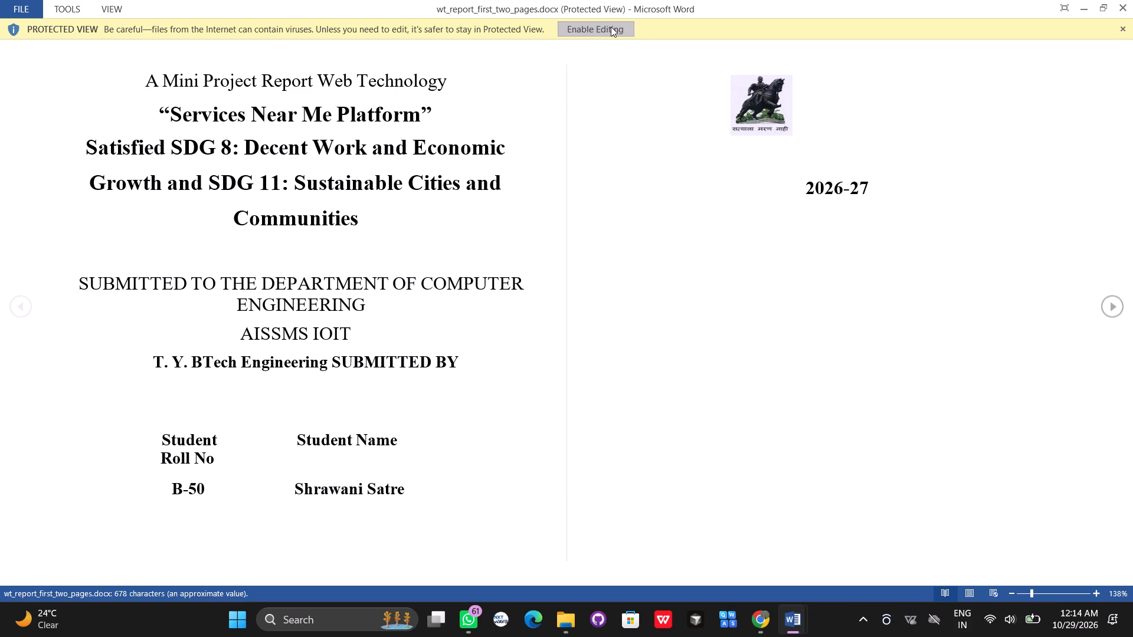
click(611, 27)
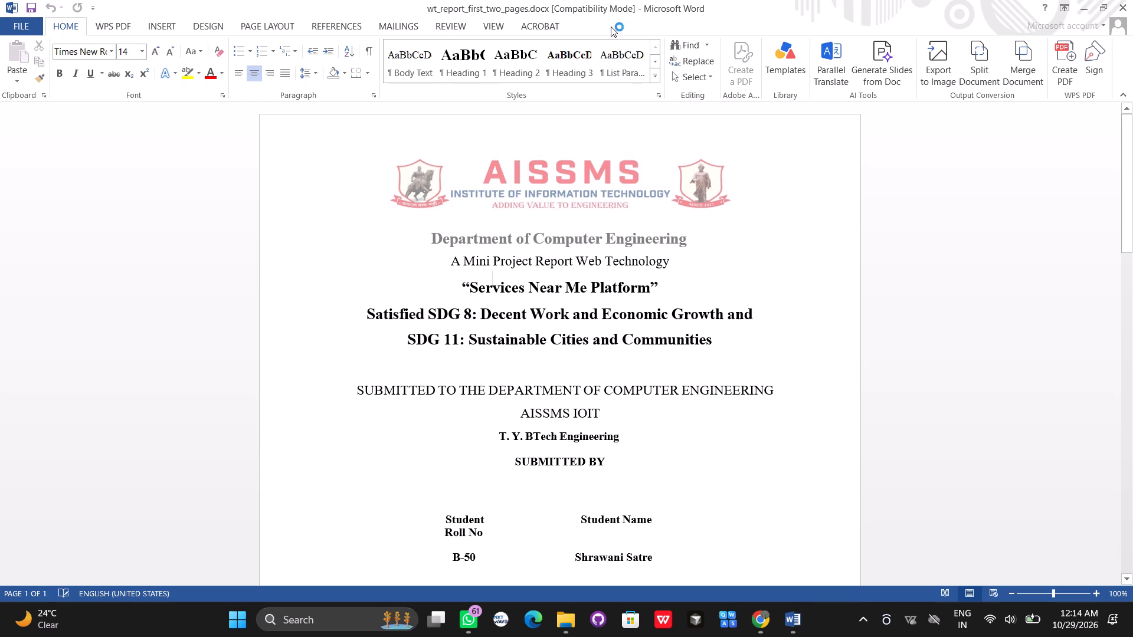
click(611, 27)
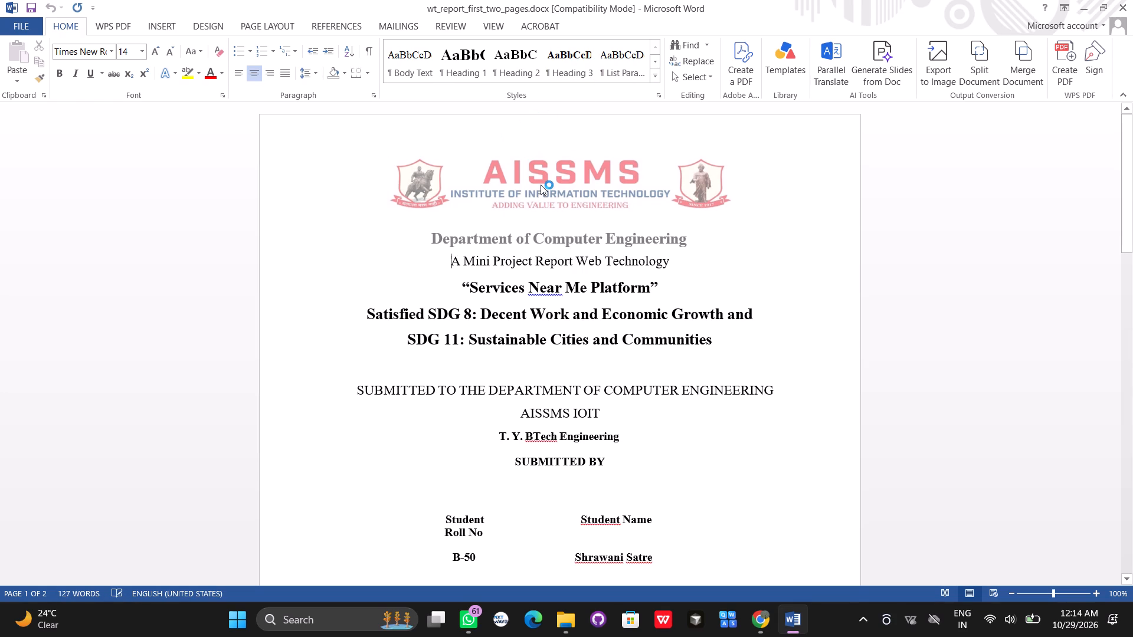
Examine the report's cover page down to the student roll number and name.
scroll(549, 240, down, 1)
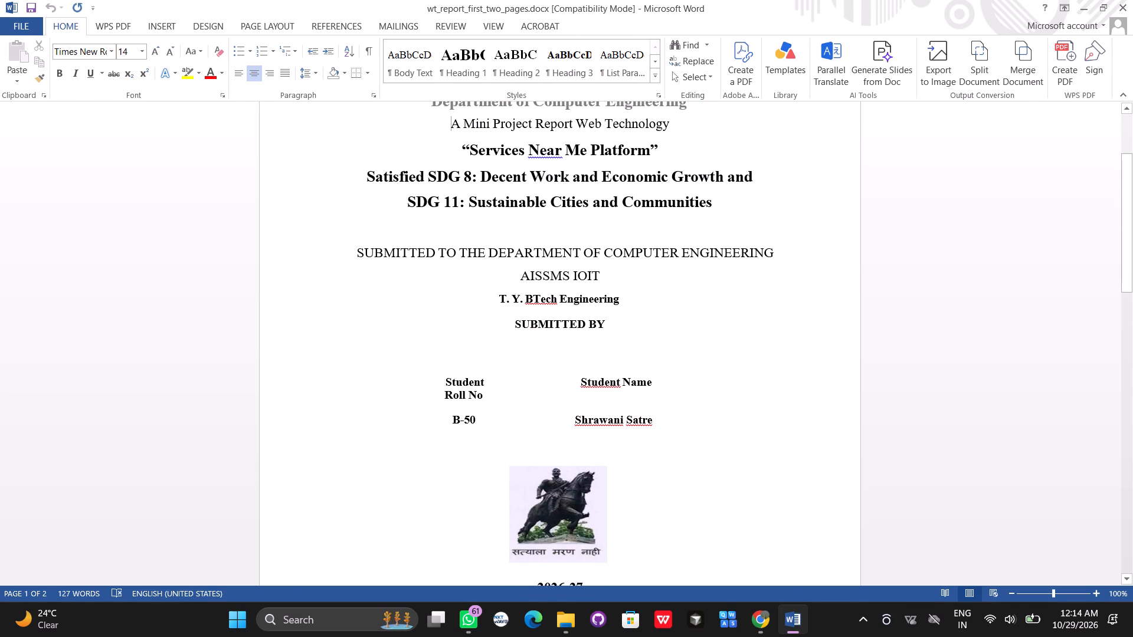
scroll(549, 240, down, 7)
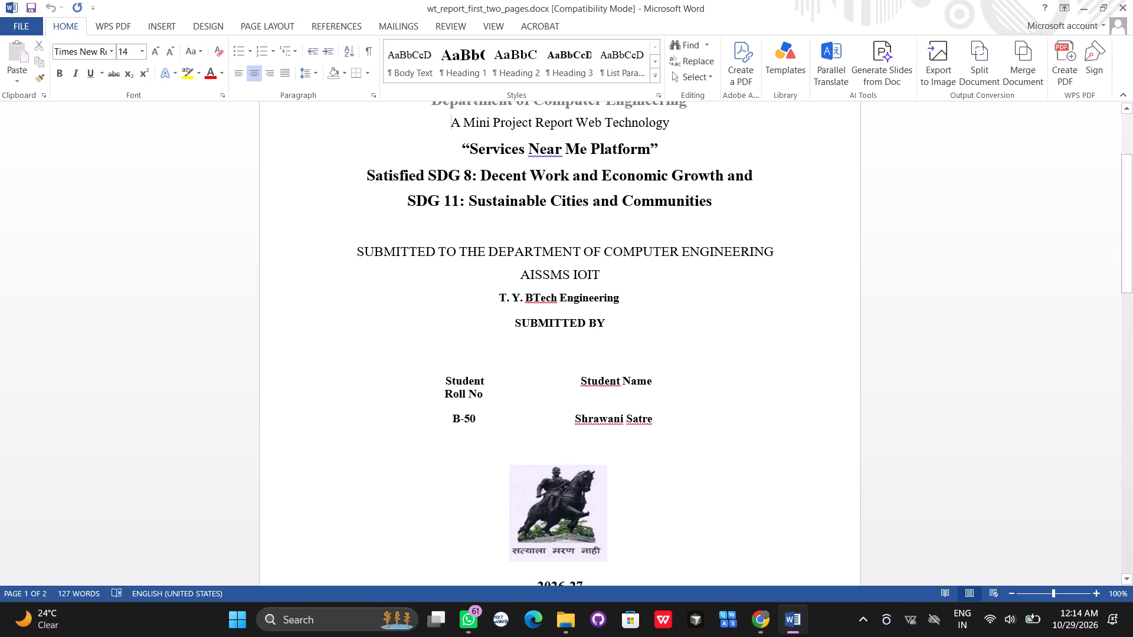
scroll(549, 240, down, 5)
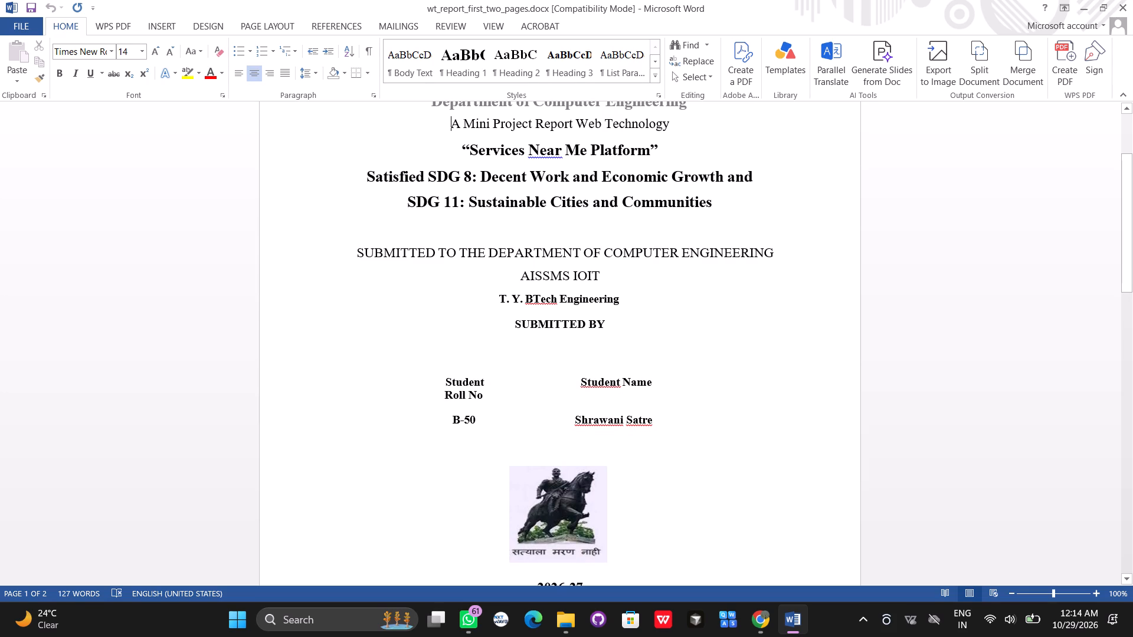
scroll(549, 240, down, 2)
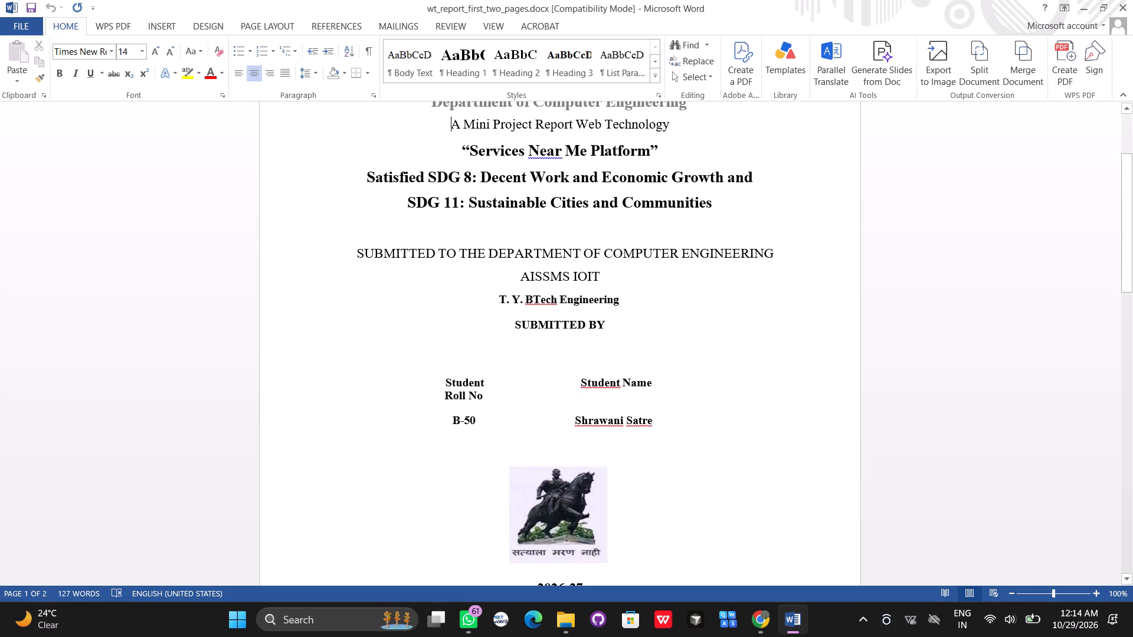
scroll(549, 240, down, 6)
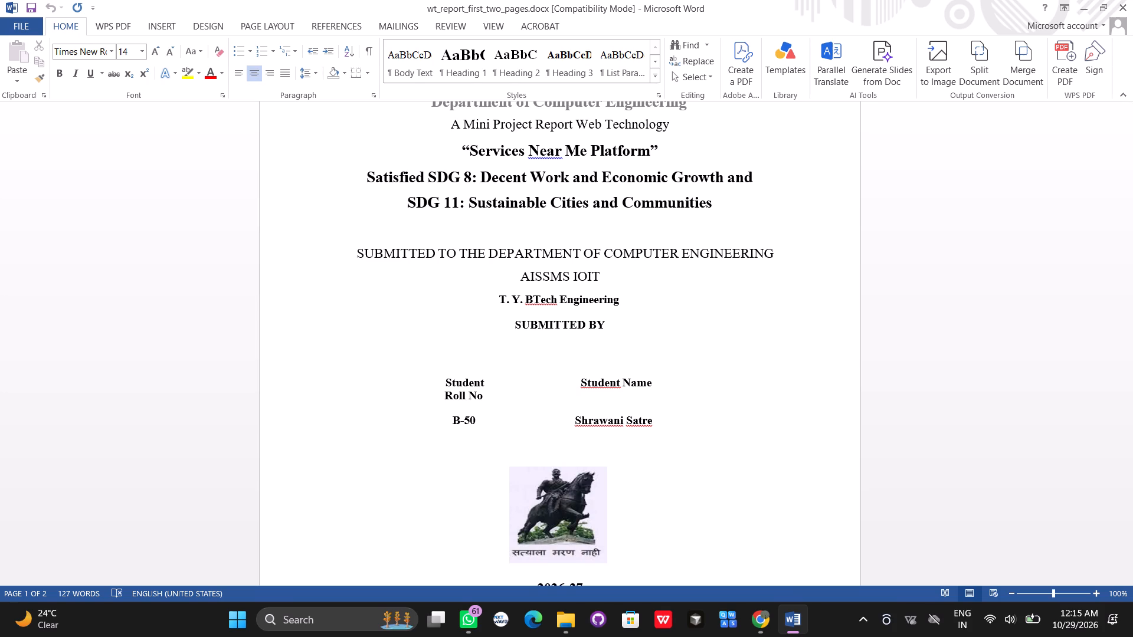
scroll(549, 240, down, 1)
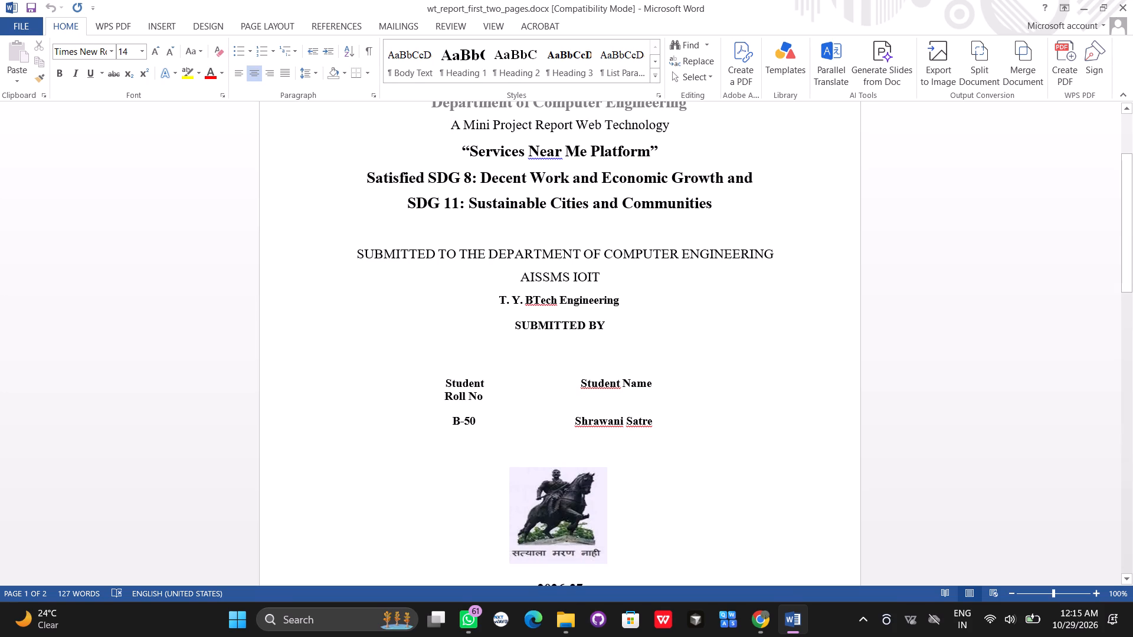
scroll(549, 240, down, 4)
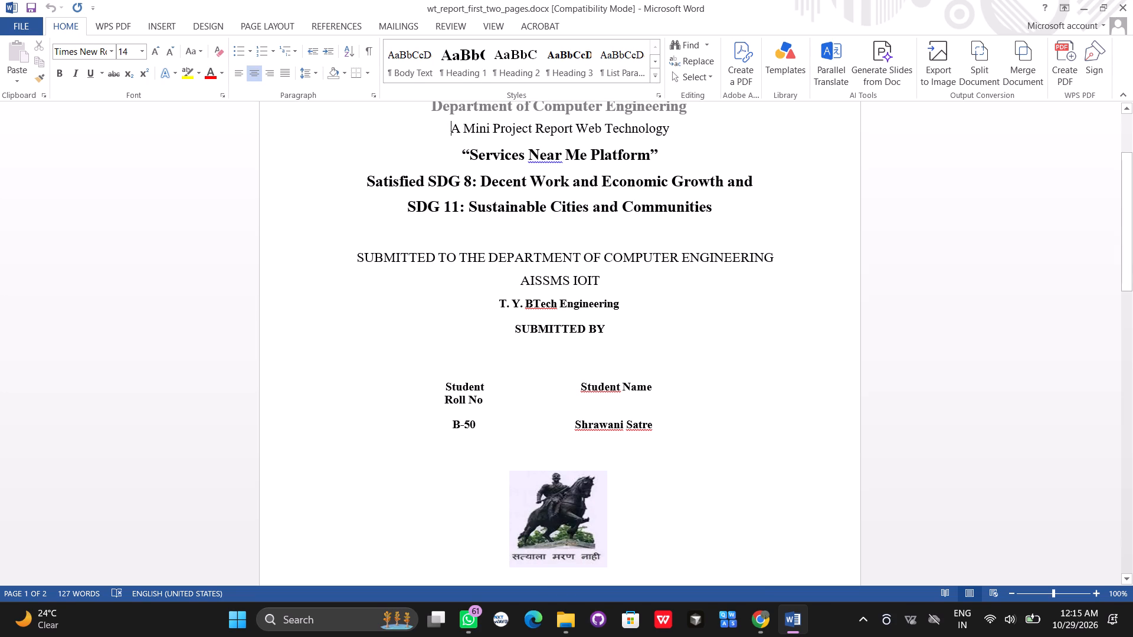
Replace the digits after "B-" in the Student Roll No entry on the cover page with the new roll number.
drag(656, 428, 575, 426)
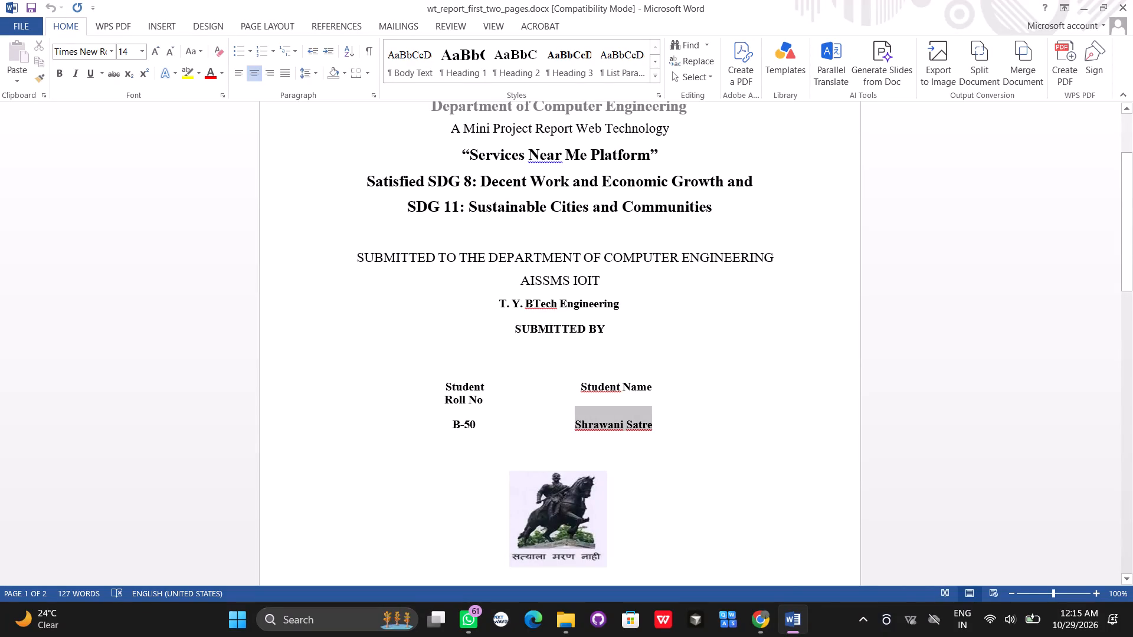
drag(575, 426, 569, 426)
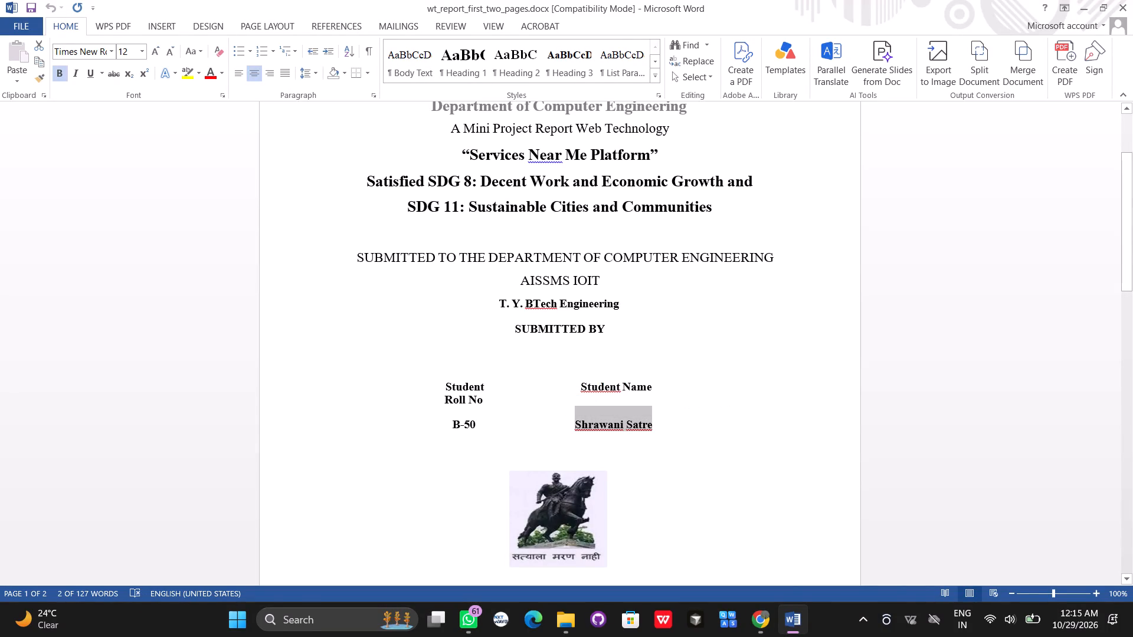
click(475, 428)
key(BackSpace)
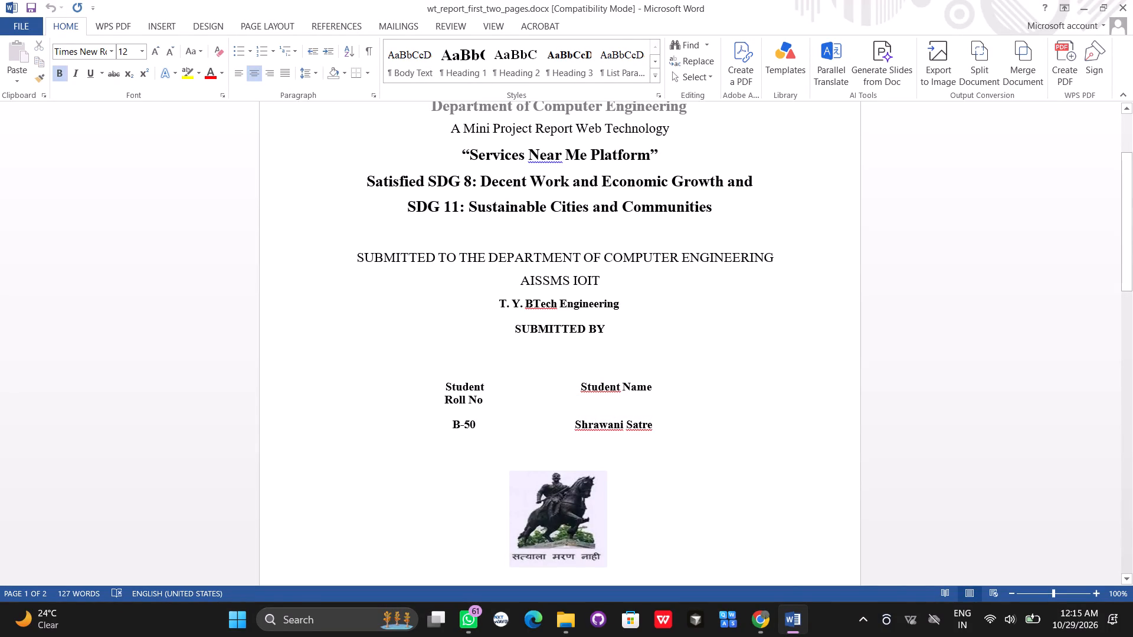
key(BackSpace)
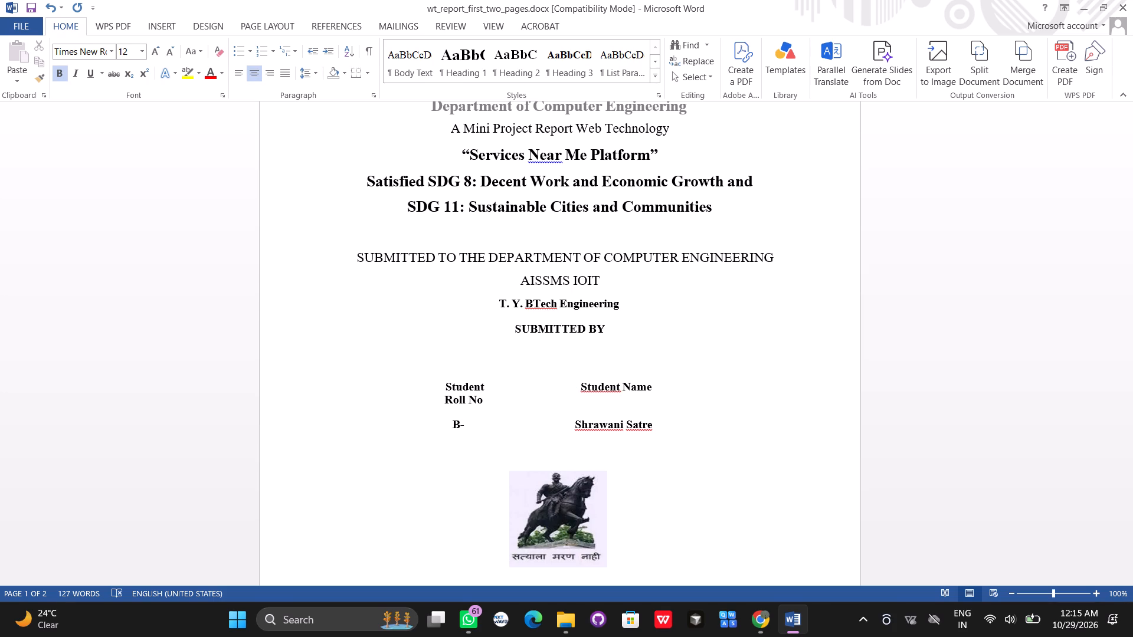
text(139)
Replace the entry under Student Name on the cover page with the new student's first name and surname, capitalizing both initials.
drag(654, 424, 586, 422)
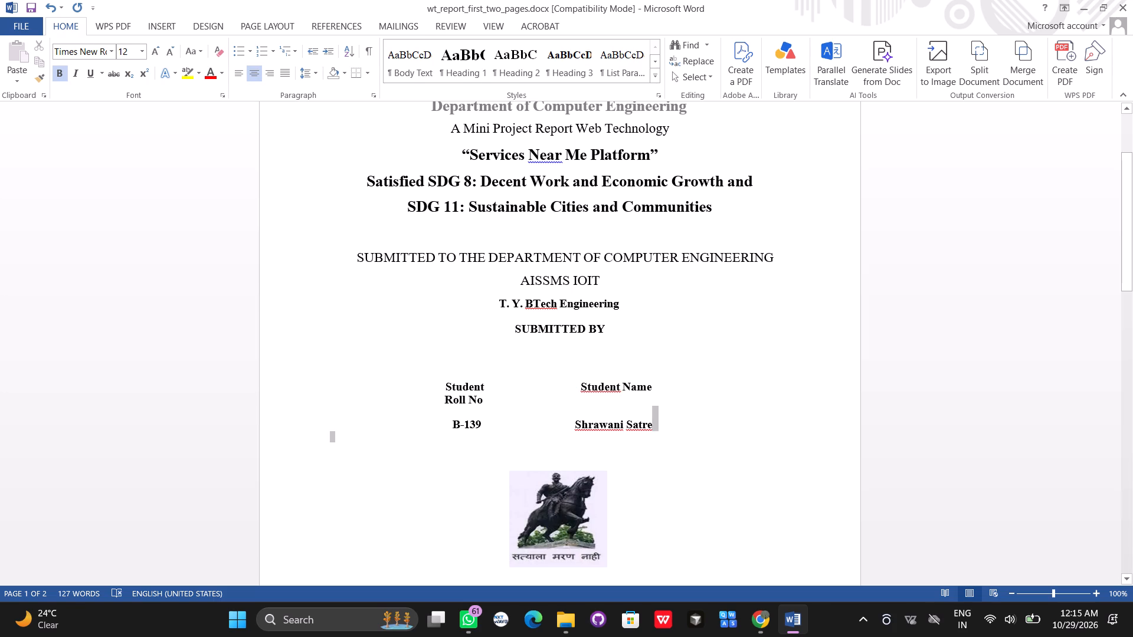
drag(586, 422, 577, 424)
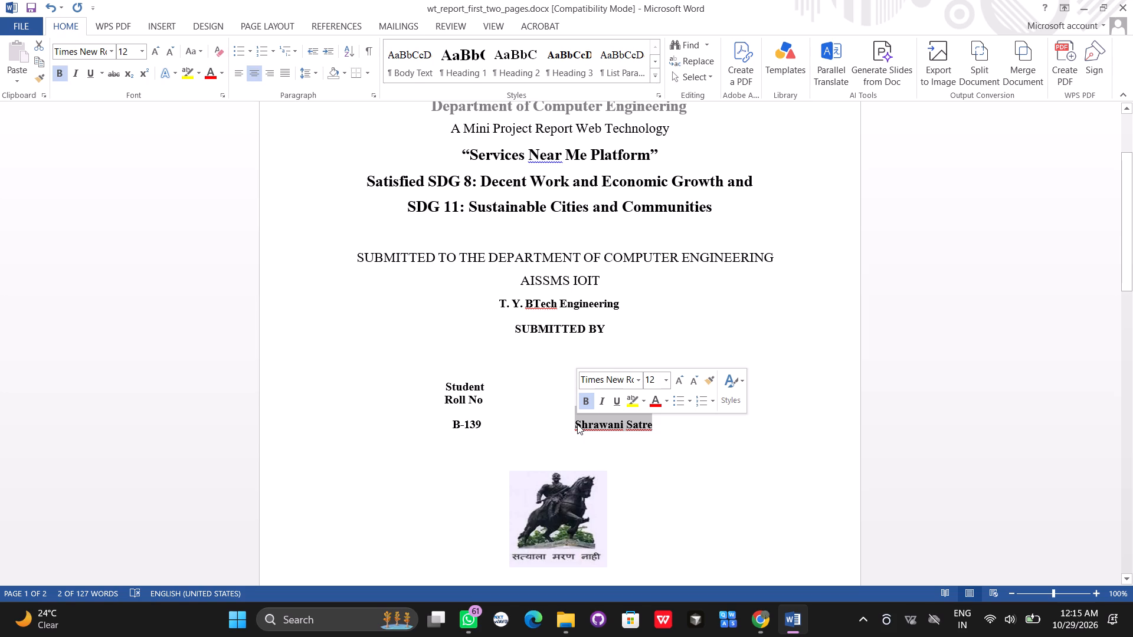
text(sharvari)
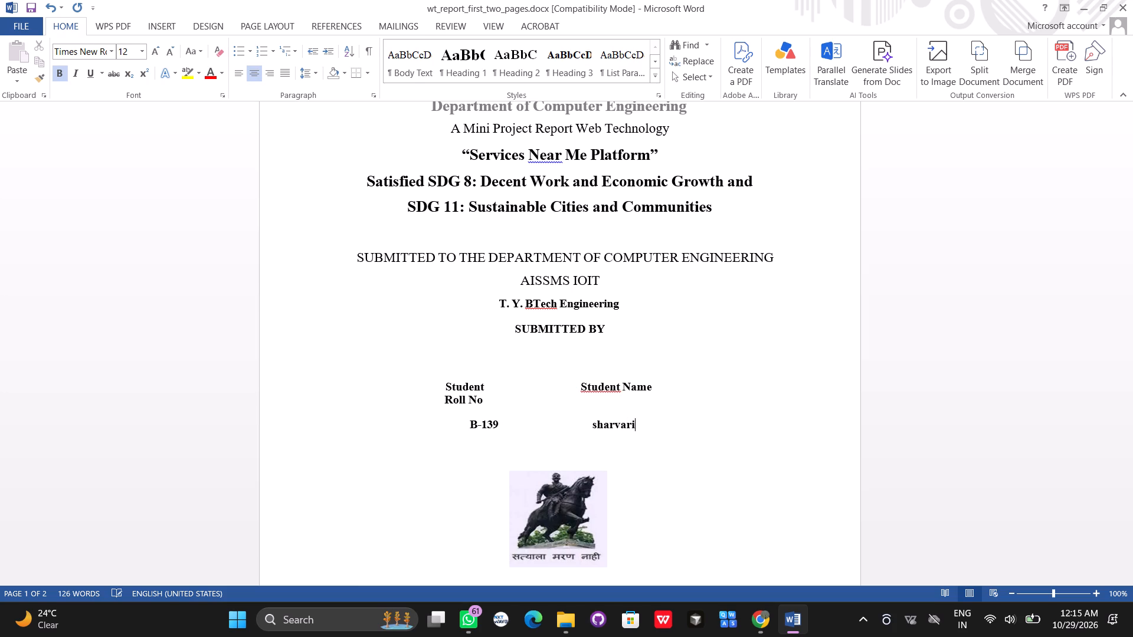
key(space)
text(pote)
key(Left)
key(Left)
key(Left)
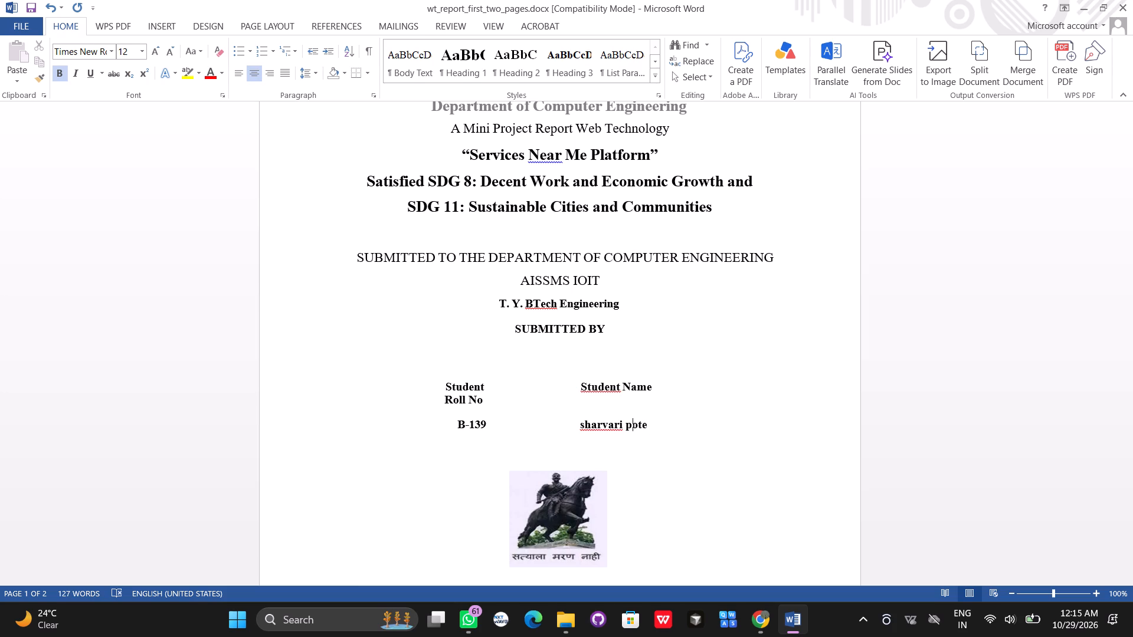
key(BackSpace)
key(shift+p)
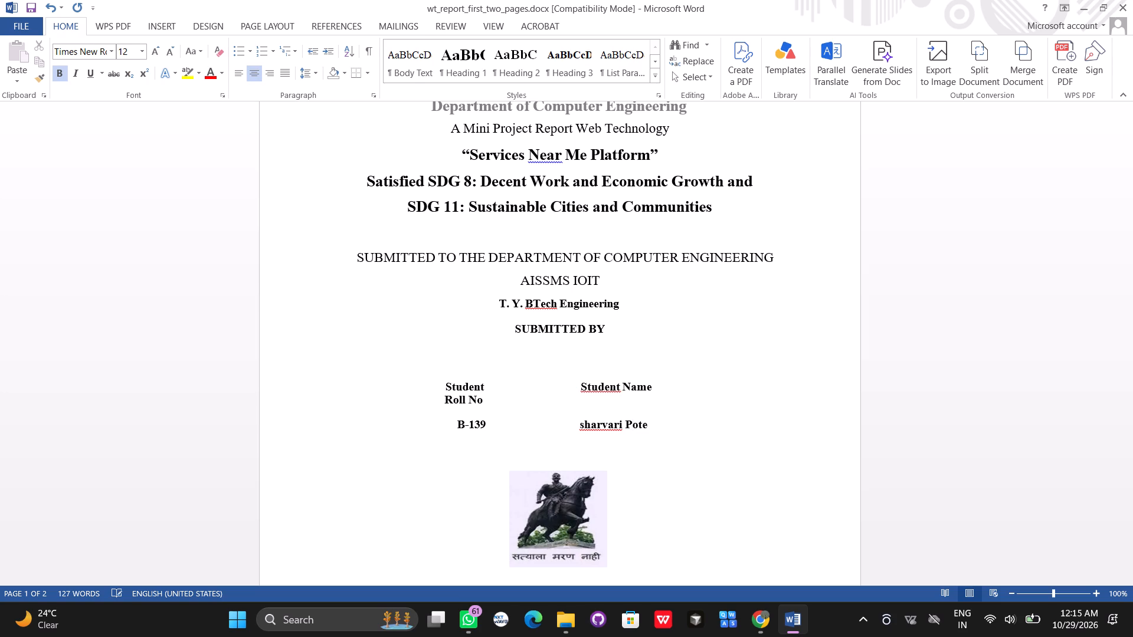
click(585, 423)
key(BackSpace)
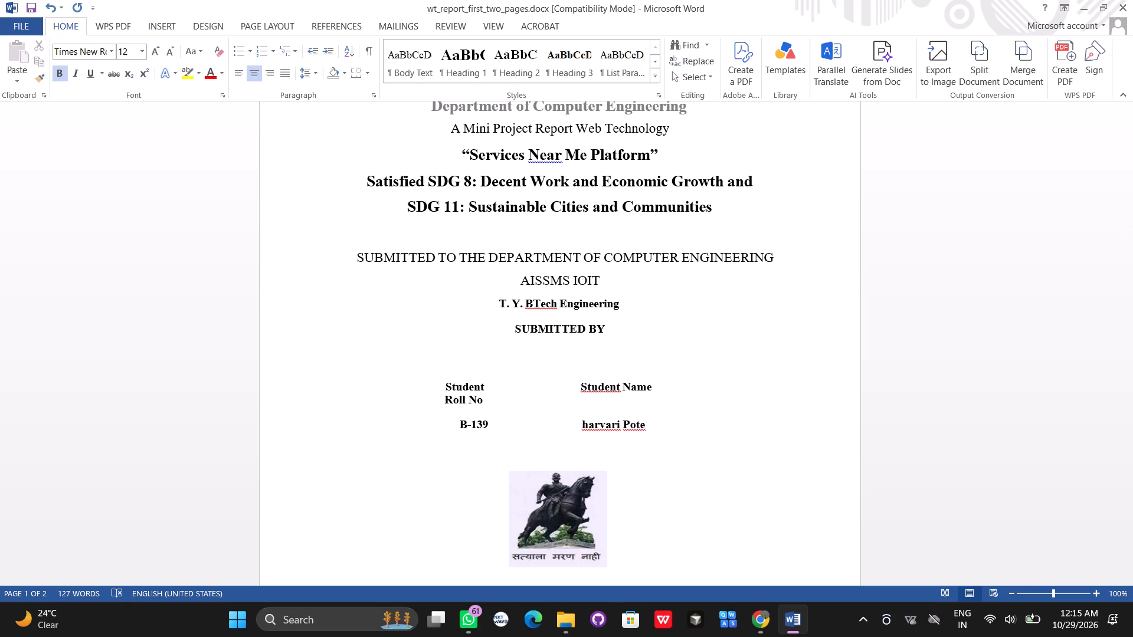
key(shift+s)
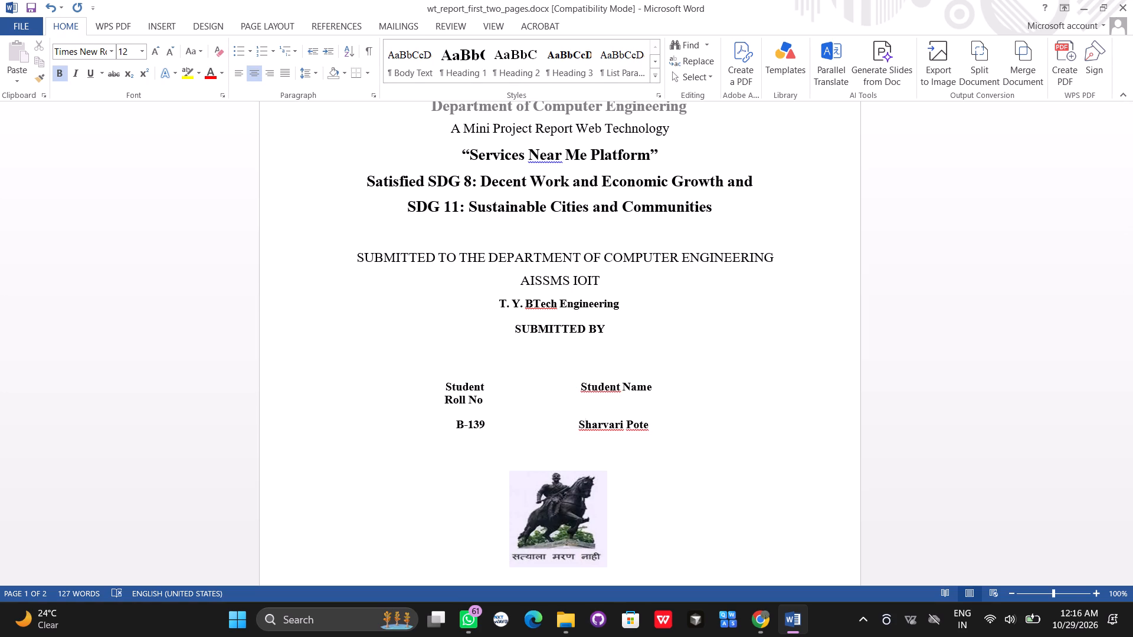
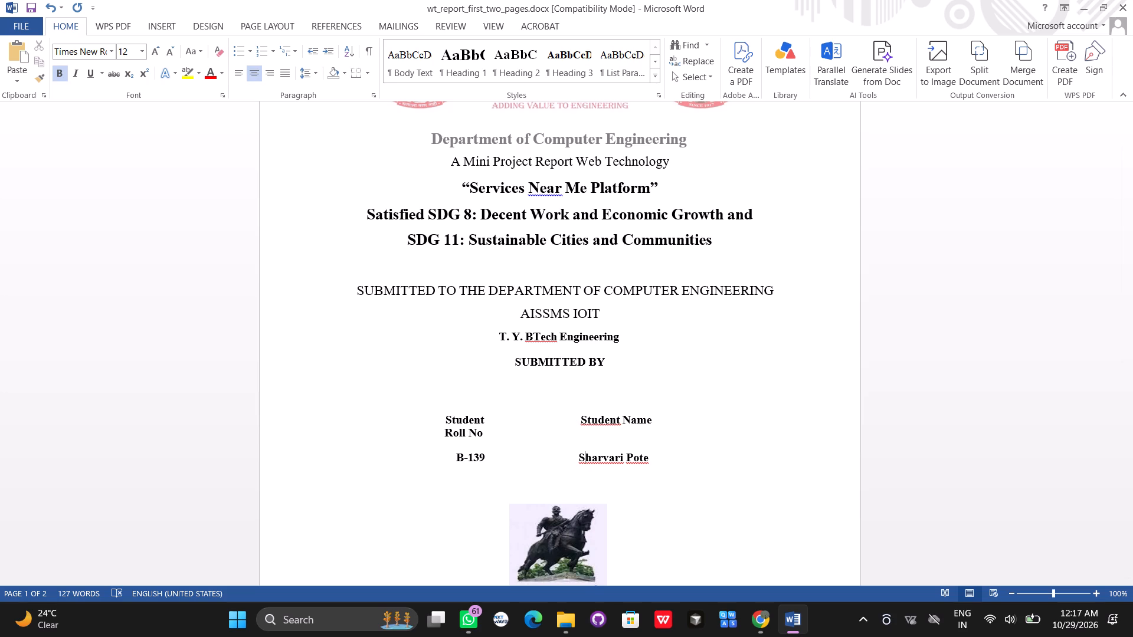
Replace the project title inside the quotation marks on the cover page with the copied title "Real-Time Mental Health & Lifestyle Simulator".
click(657, 191)
drag(651, 191, 482, 179)
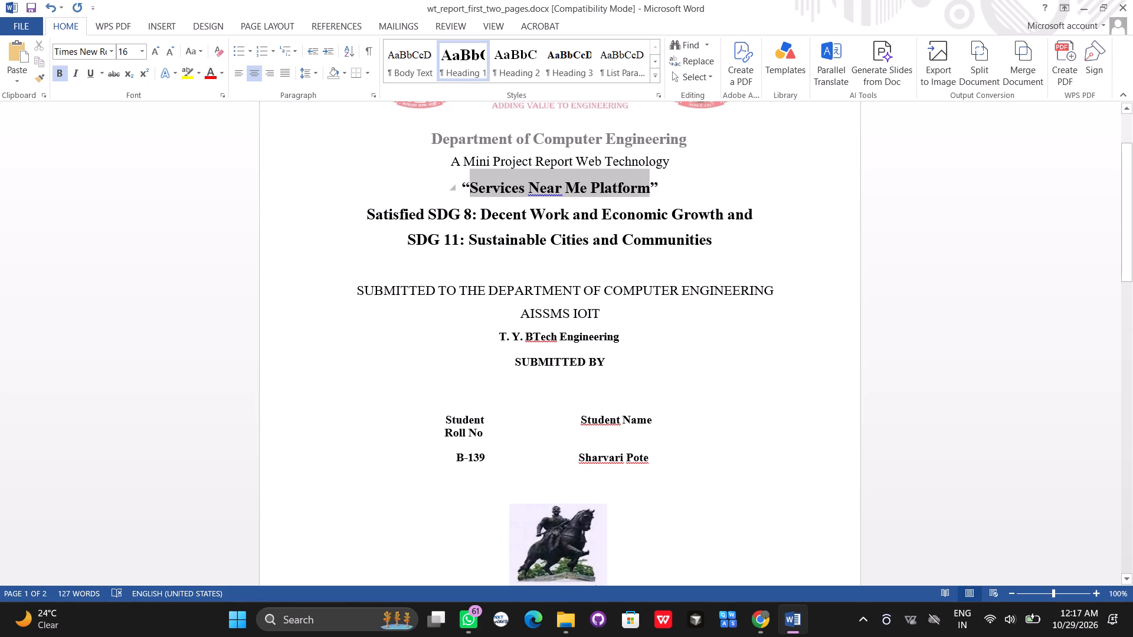
drag(482, 179, 472, 180)
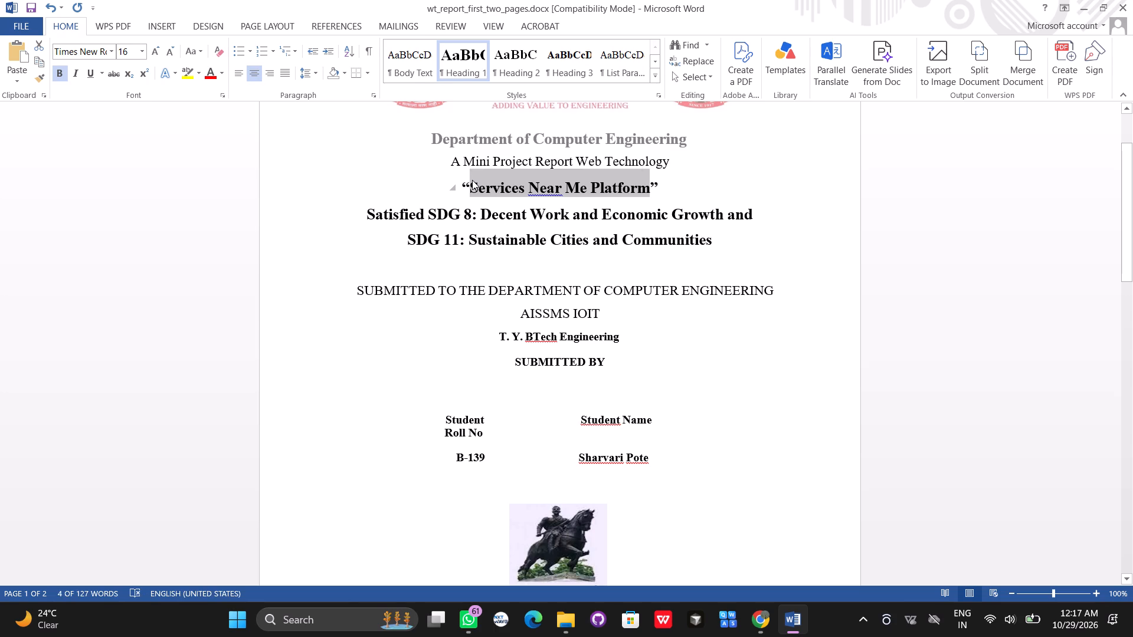
key(ctrl+v)
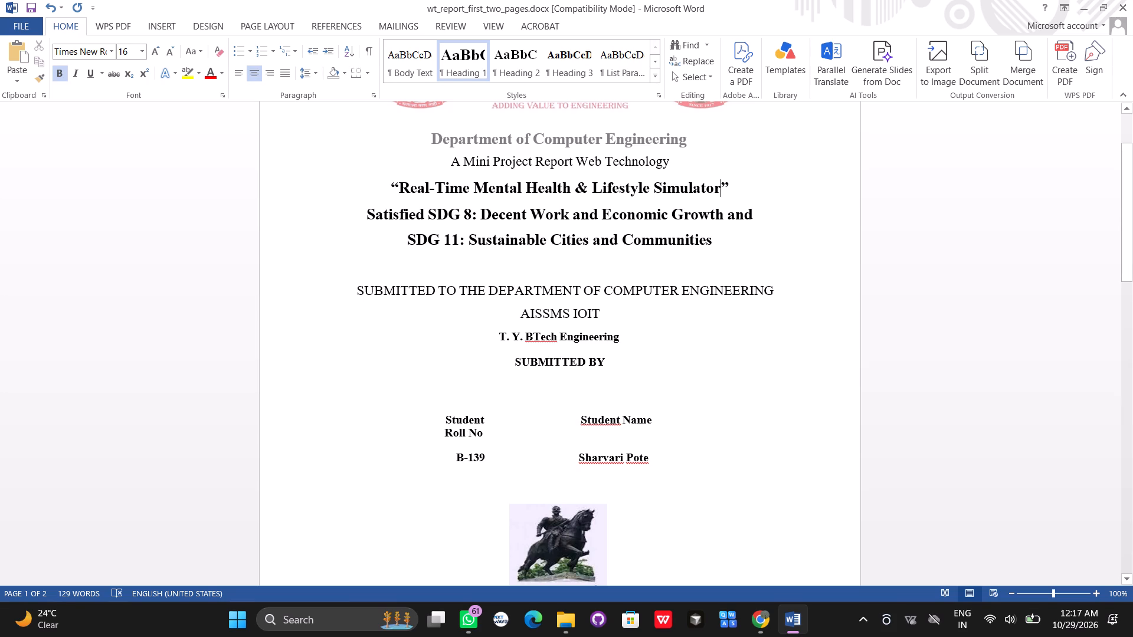
Delete the "SDG 11: Sustainable Cities and Communities" line from the cover page.
drag(720, 244, 381, 248)
key(BackSpace)
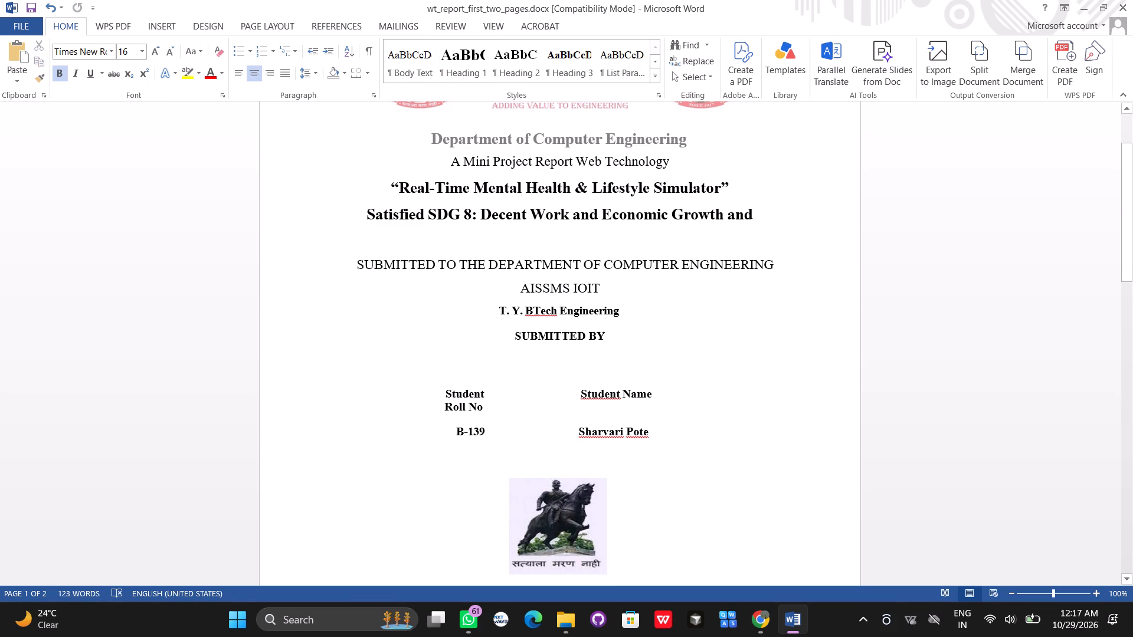
Examine the rest of the cover page and the certificate page for details that still need updating.
scroll(594, 292, down, 2)
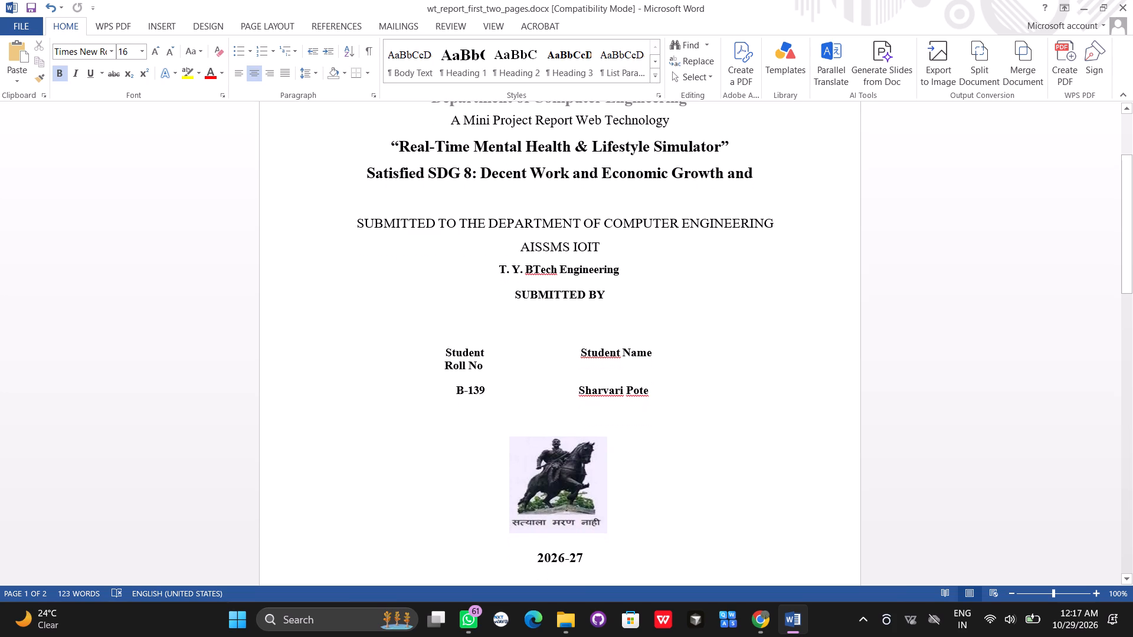
scroll(594, 292, down, 8)
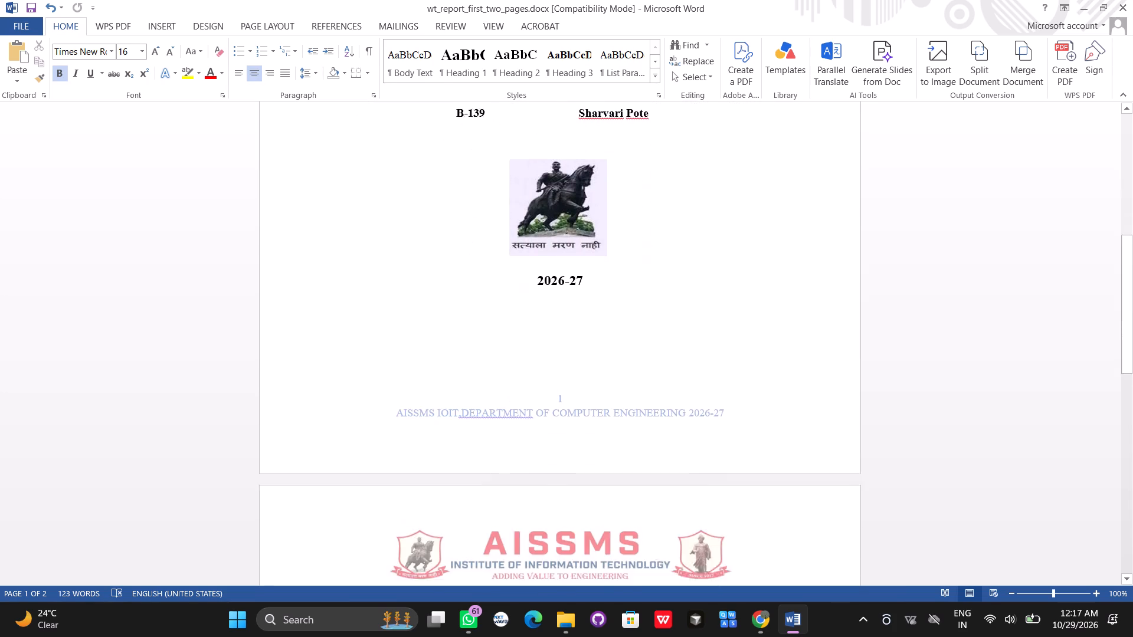
scroll(594, 292, down, 2)
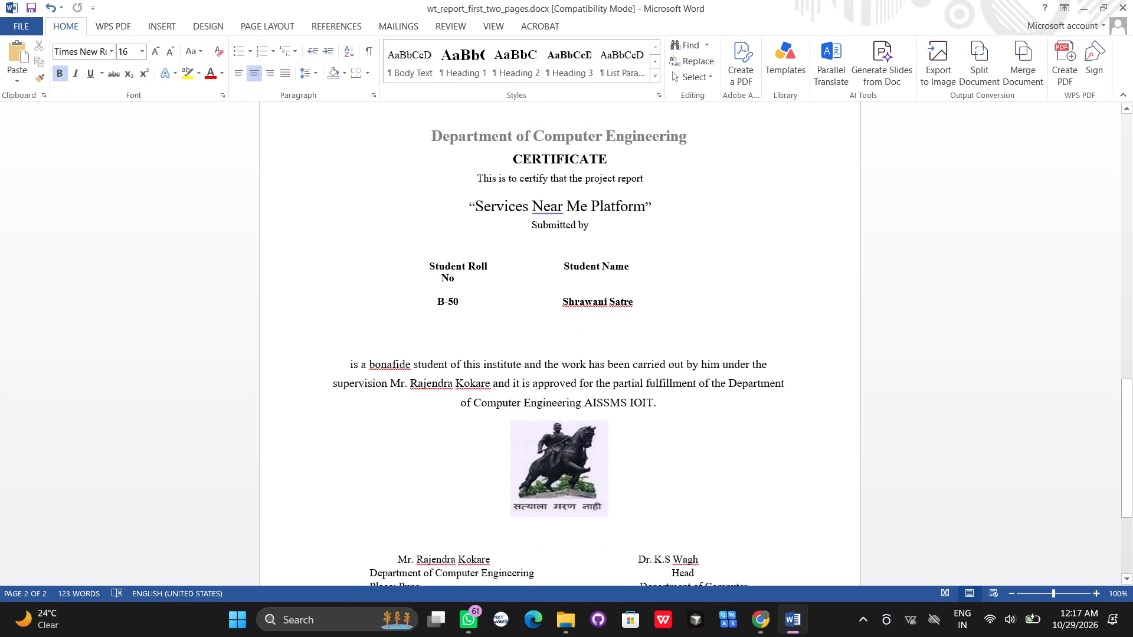
scroll(640, 303, down, 1)
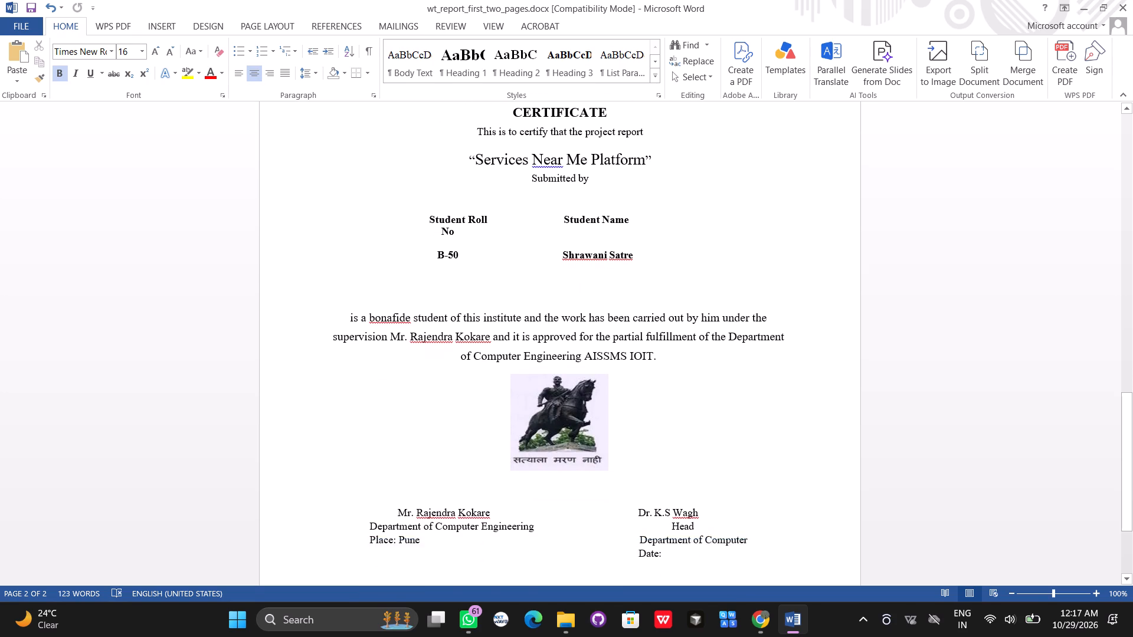
scroll(640, 303, down, 3)
scroll(640, 303, up, 6)
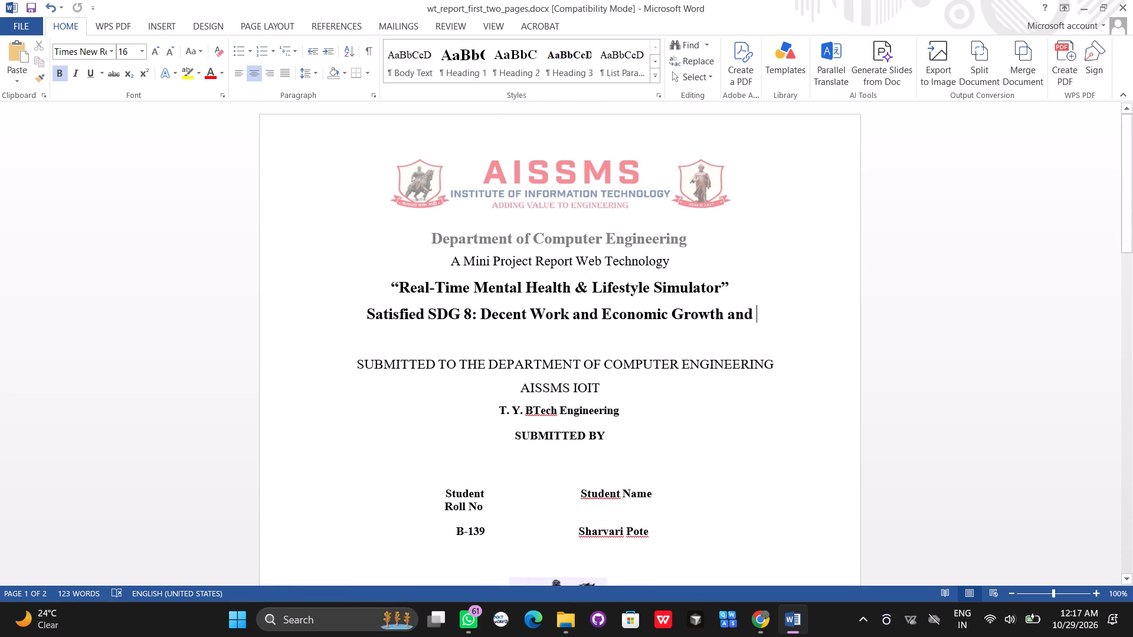
Replace the digits after "B-" in the certificate page's Student Roll No entry with the cover page's roll number.
scroll(633, 527, down, 1)
scroll(515, 426, down, 5)
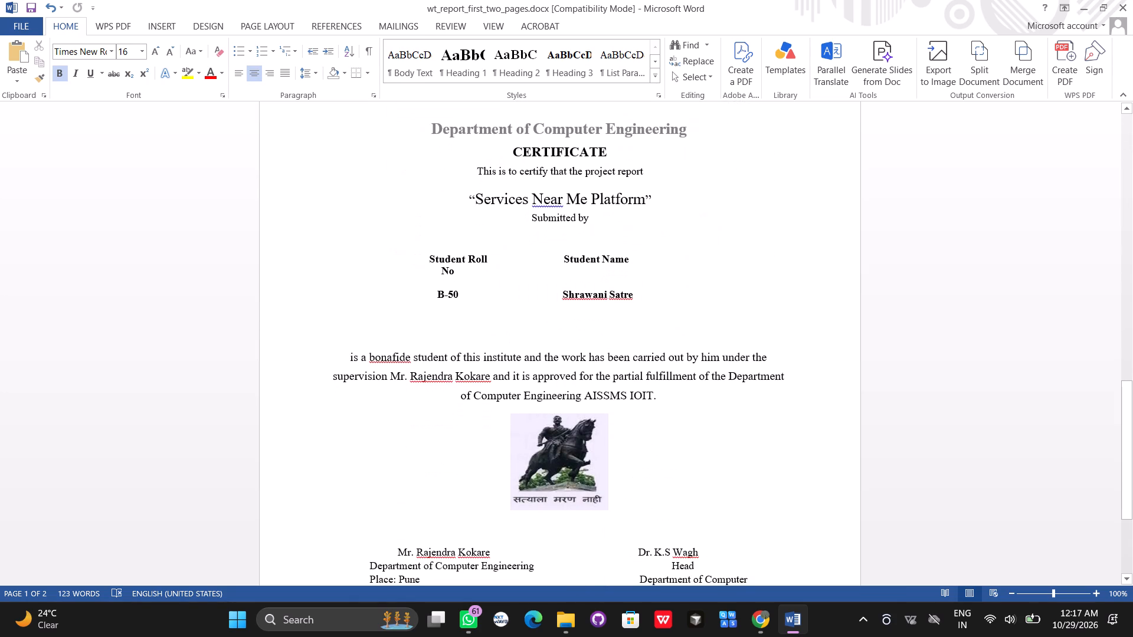
click(469, 296)
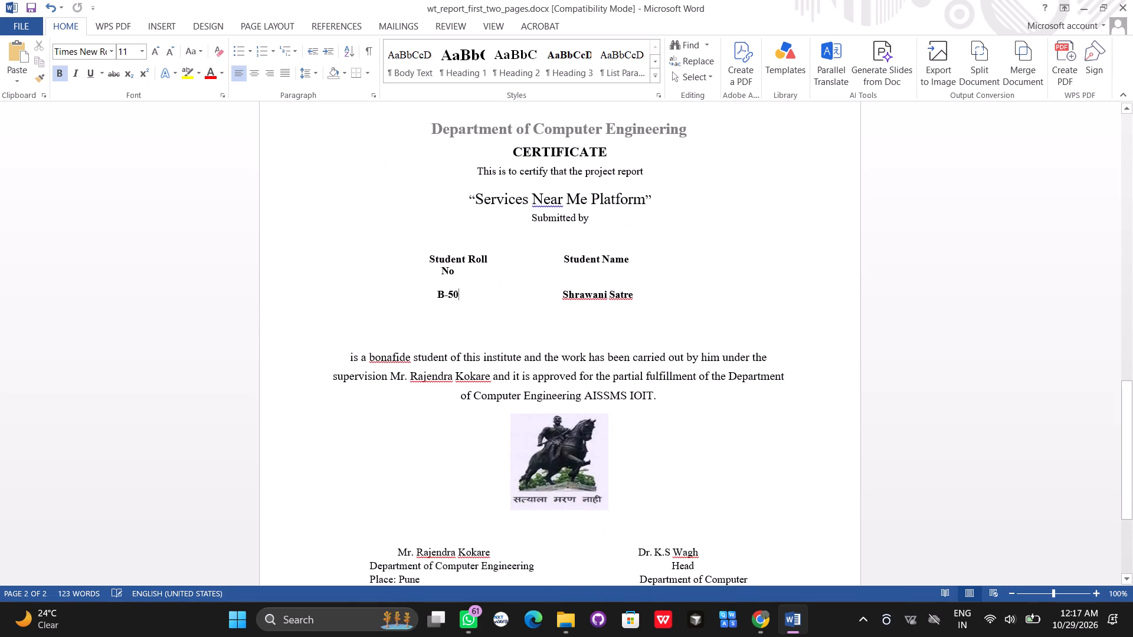
key(BackSpace)
key(BackSpace)
key(1)
text(39)
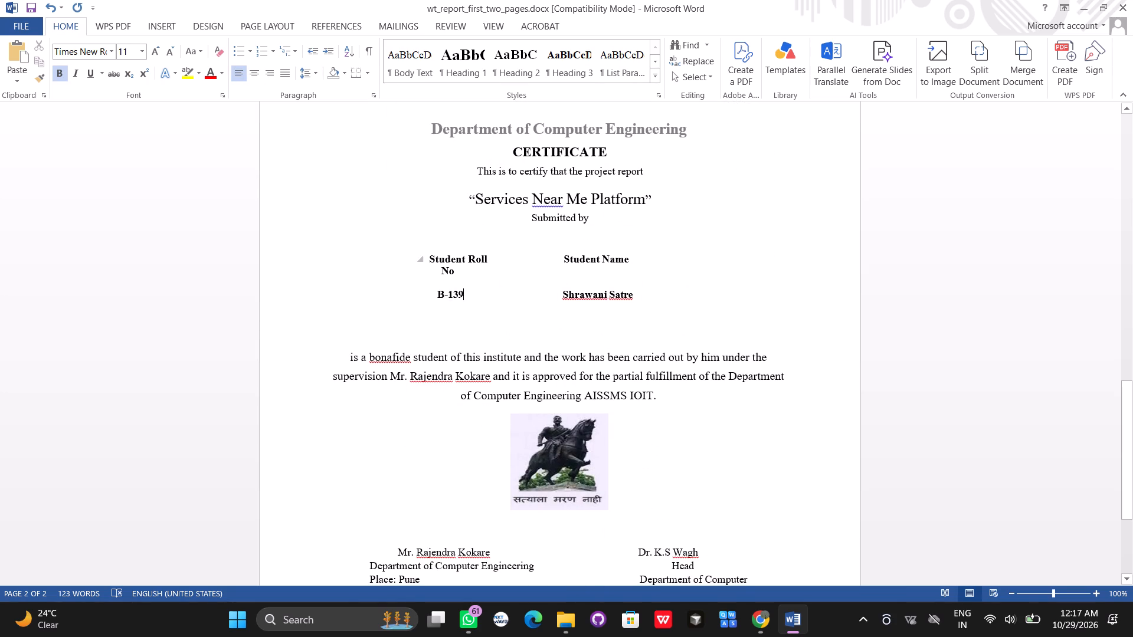
Copy the student name from the cover page and paste it over the Student Name entry on the certificate page.
click(643, 294)
scroll(643, 294, up, 6)
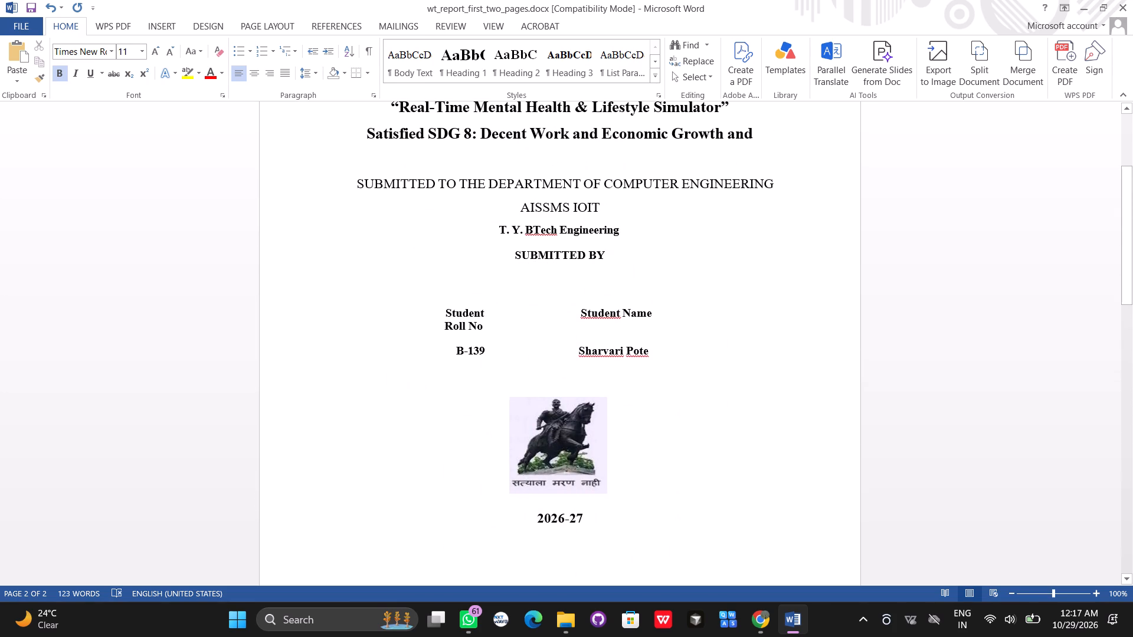
scroll(643, 294, up, 1)
drag(650, 417, 583, 416)
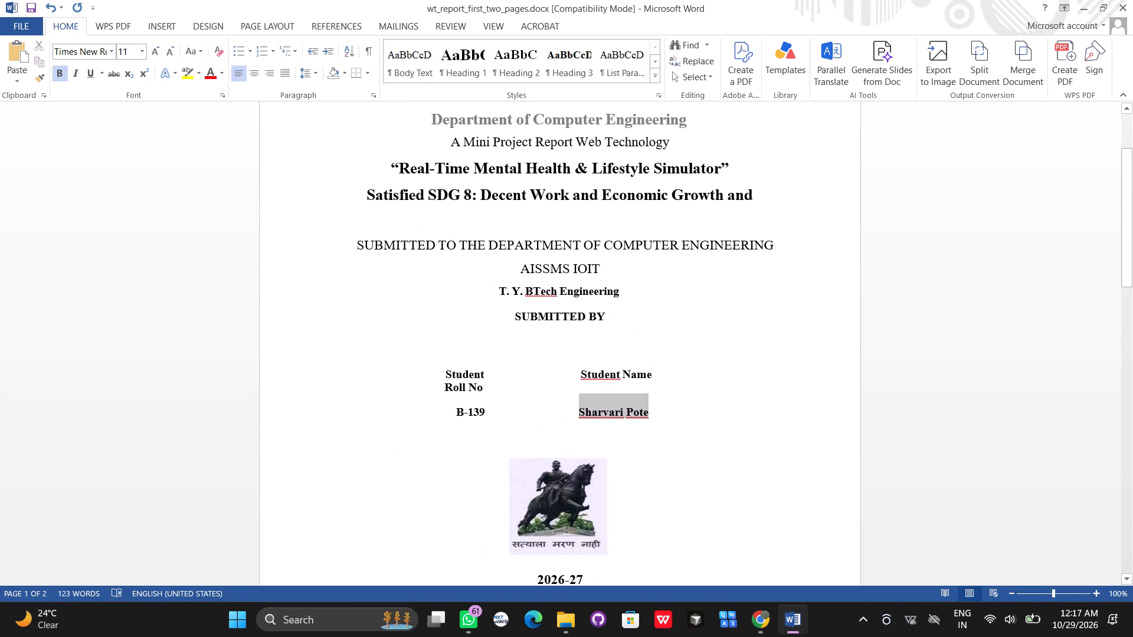
drag(583, 416, 582, 416)
key(ctrl+c)
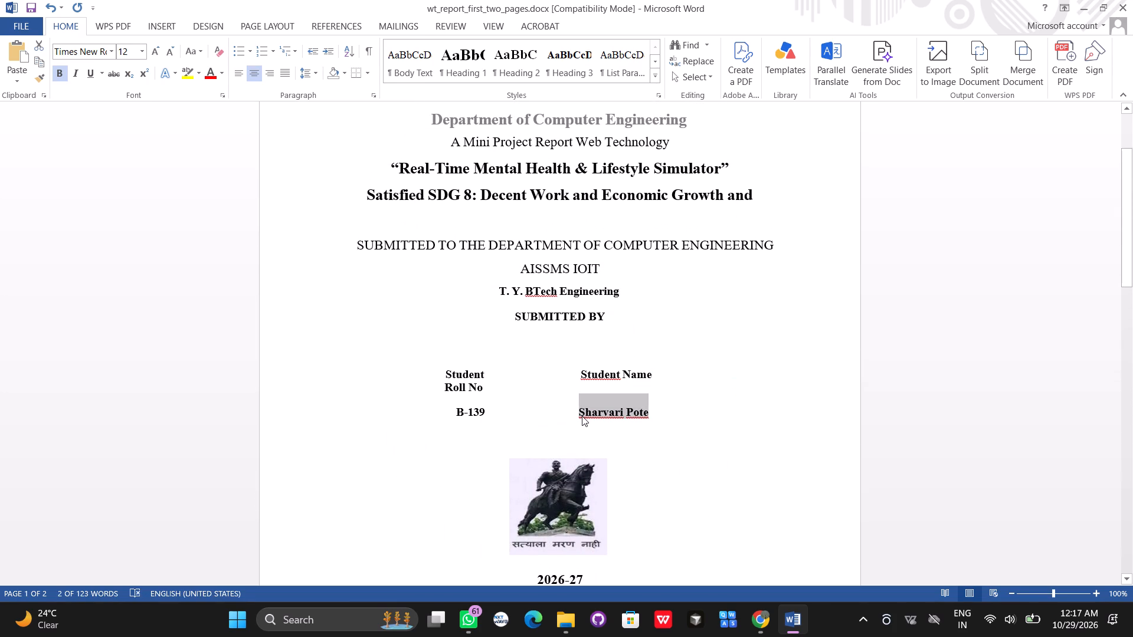
scroll(582, 416, down, 8)
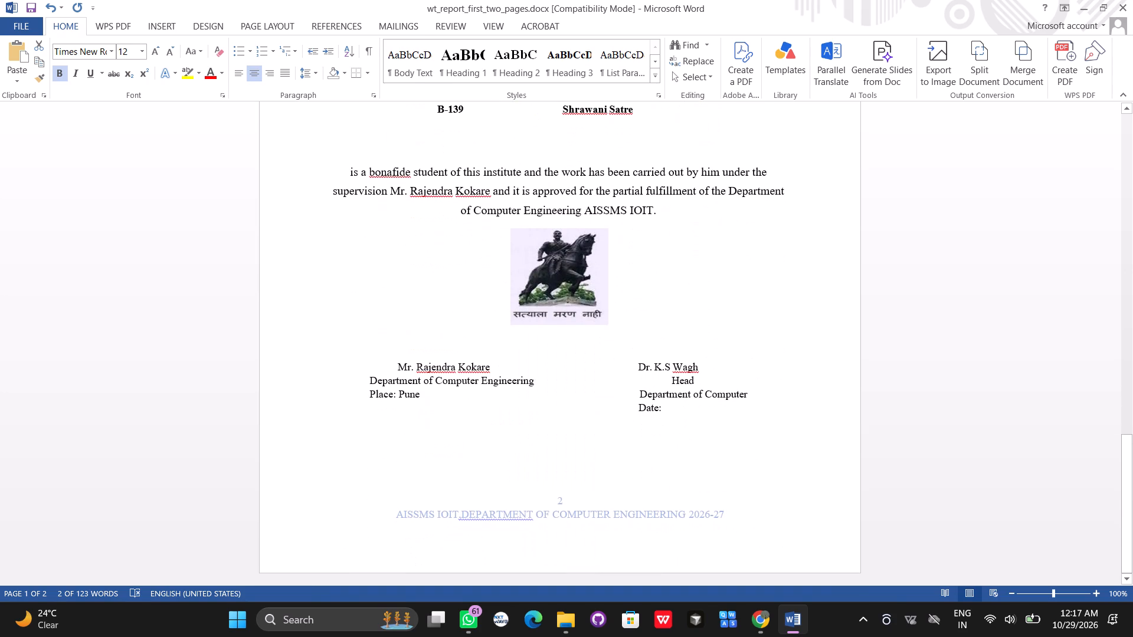
scroll(623, 349, up, 1)
drag(636, 346, 545, 344)
key(ctrl+v)
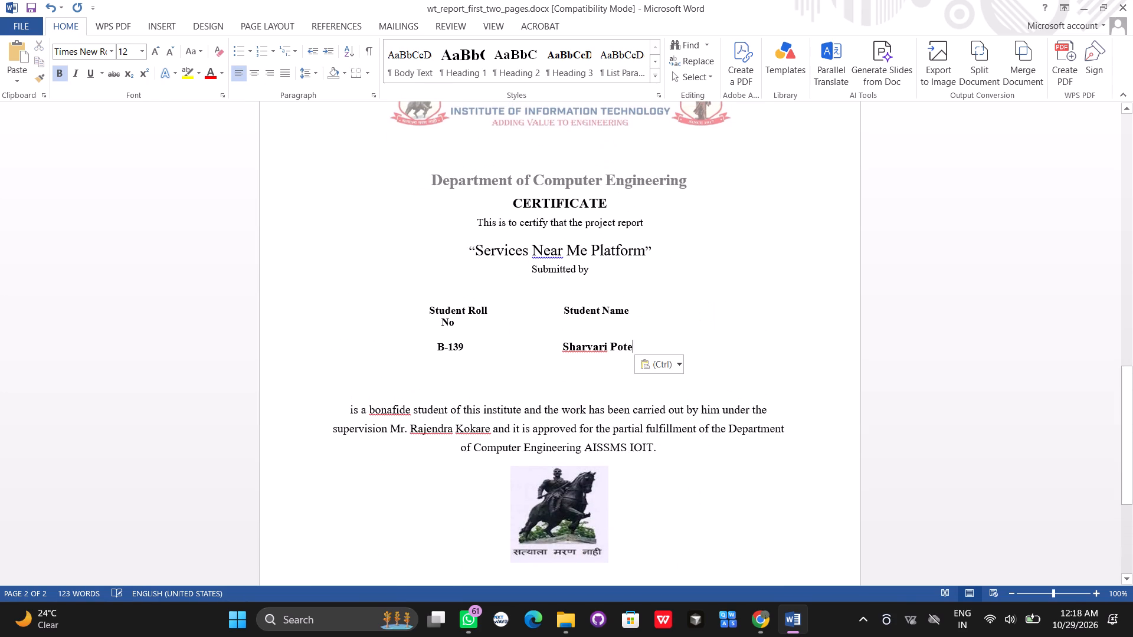
click(912, 352)
Save the edited report under its existing file name.
click(22, 17)
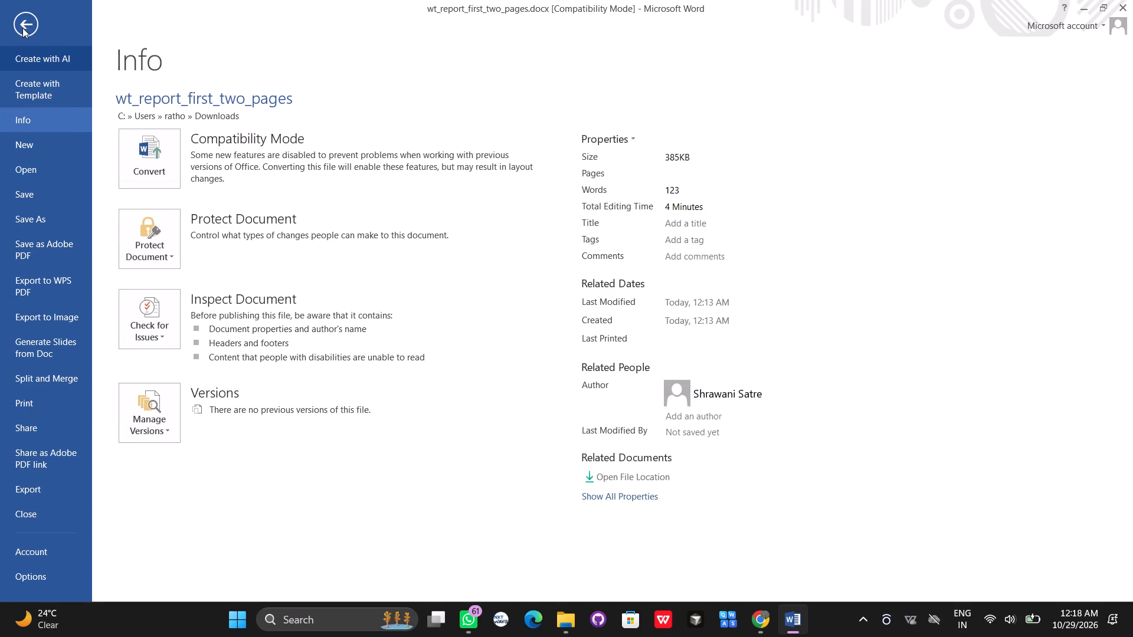
click(21, 28)
click(418, 267)
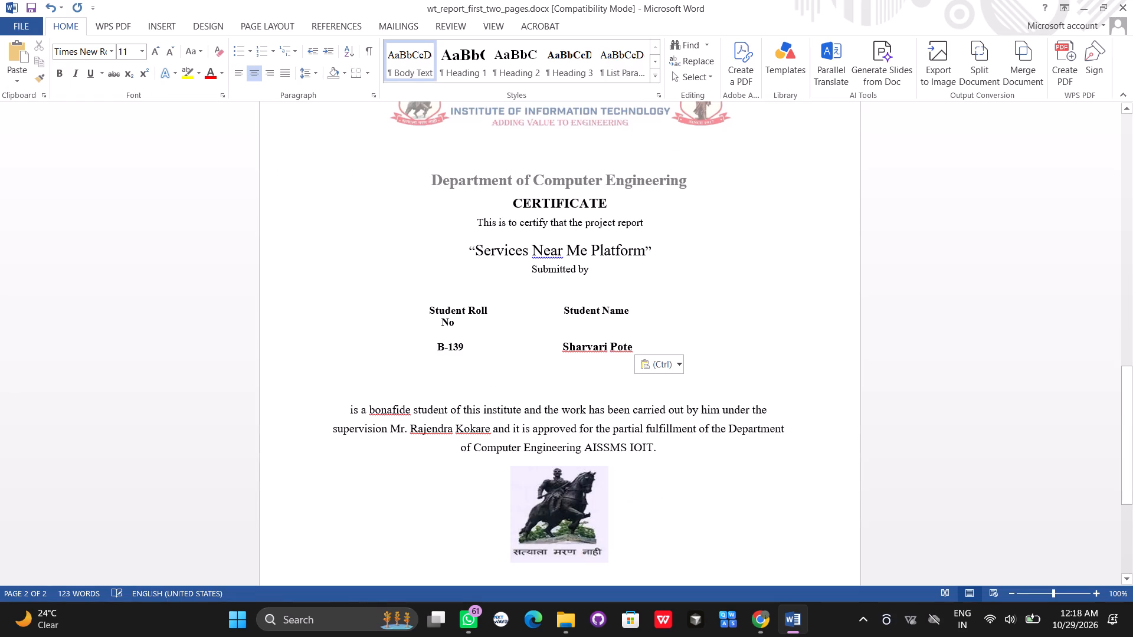
key(ctrl+c)
key(ctrl+s)
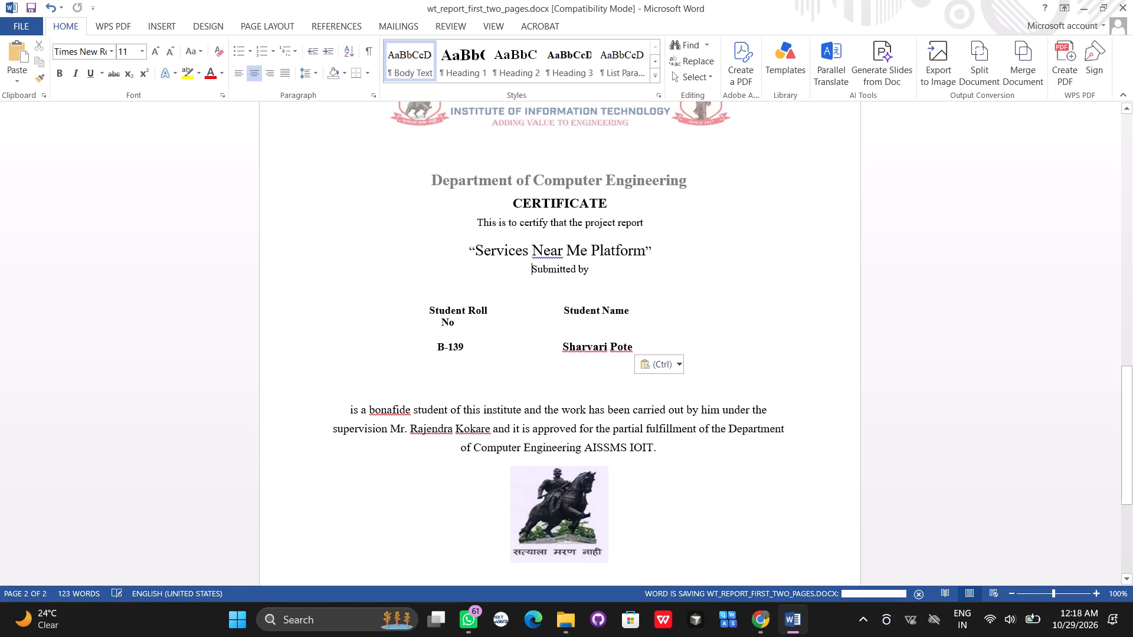
Review the cover and certificate pages for consistent title, roll number and student name entries.
scroll(552, 371, up, 10)
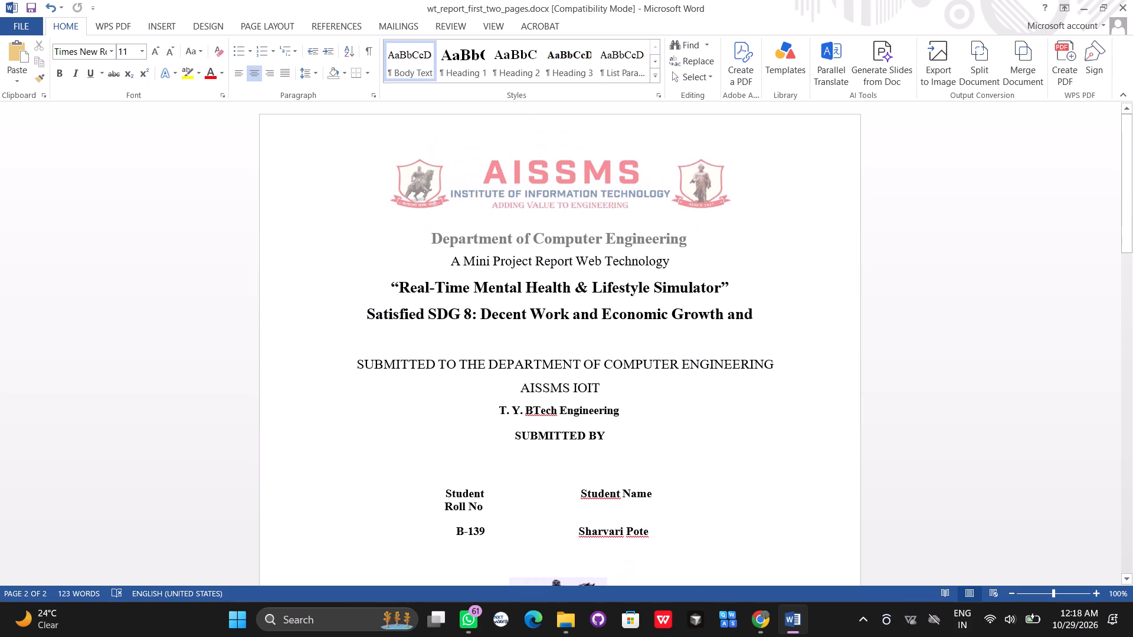
scroll(552, 371, down, 5)
scroll(533, 327, up, 1)
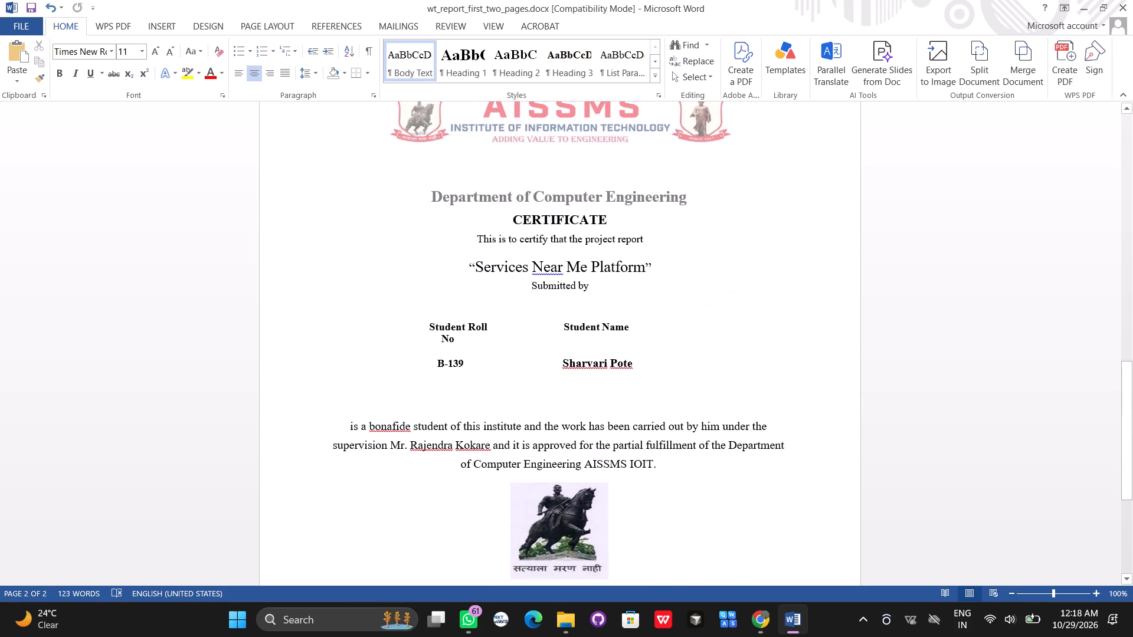
Copy the project title "Real-Time Mental Health & Lifestyle Simulator" from the cover page and paste it over "Services Near Me Platform" on the certificate page.
scroll(533, 327, up, 4)
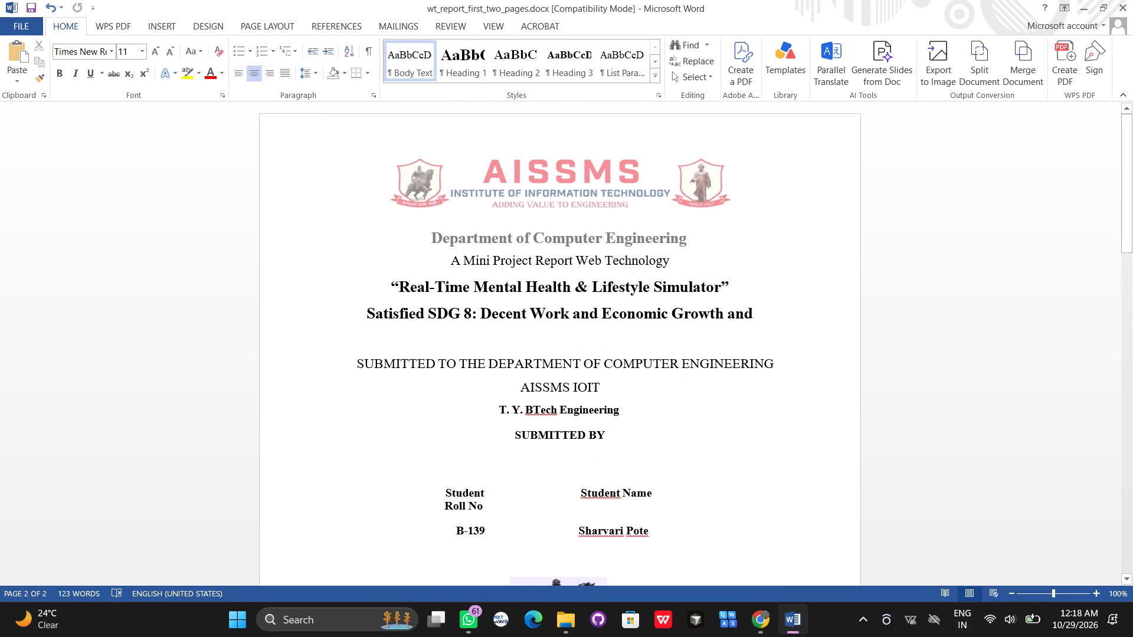
scroll(533, 327, up, 2)
drag(721, 285, 429, 281)
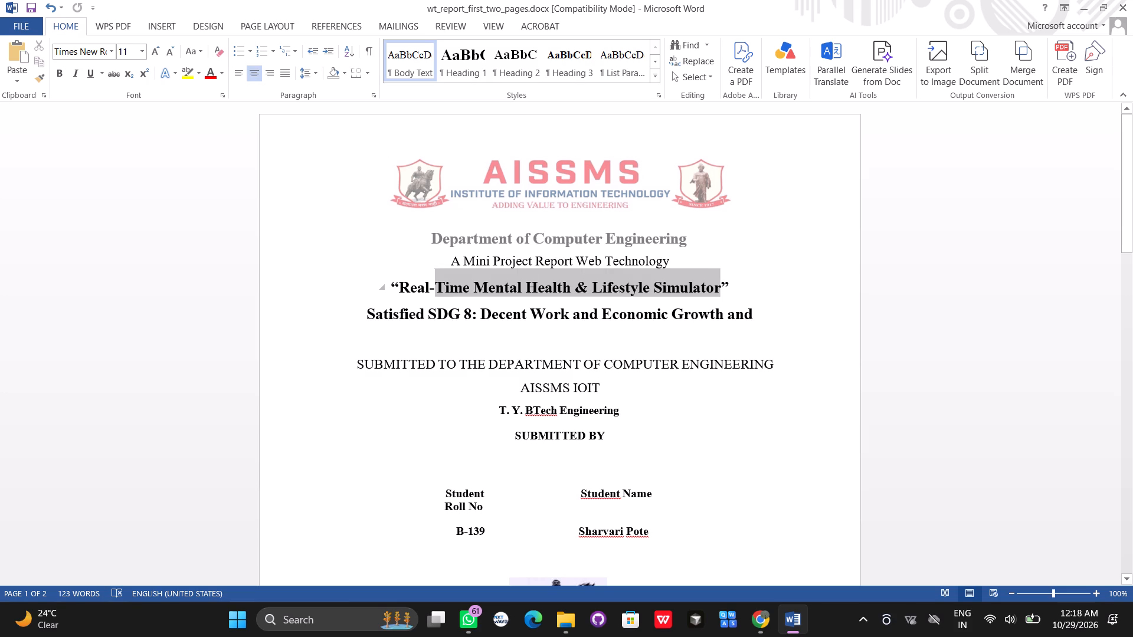
drag(429, 281, 408, 284)
key(ctrl+c)
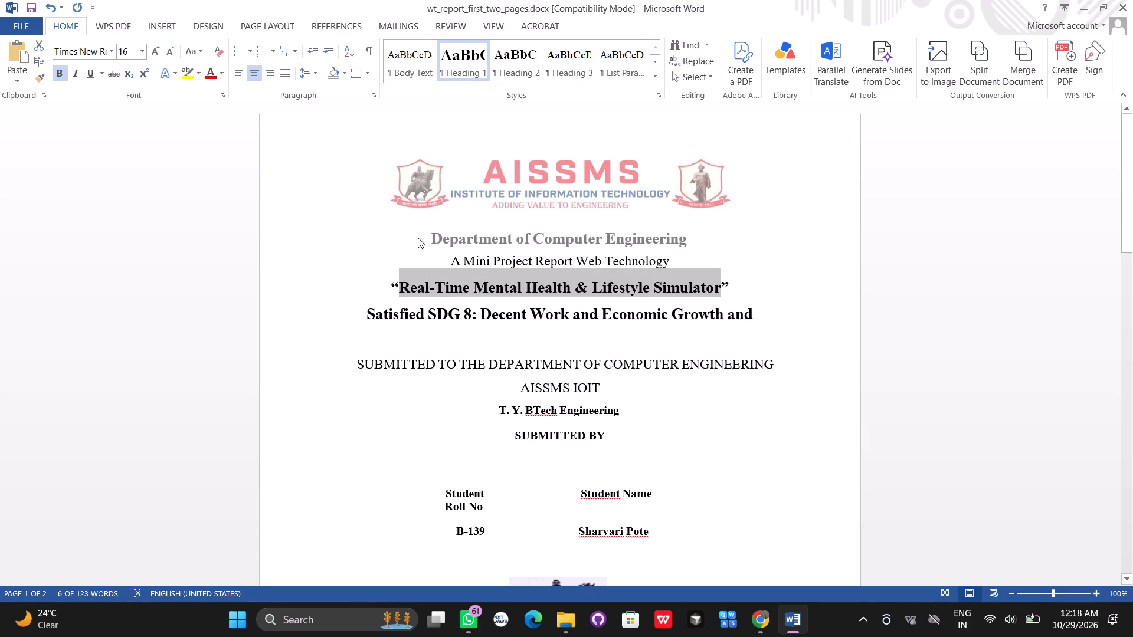
scroll(426, 208, down, 6)
scroll(426, 208, up, 2)
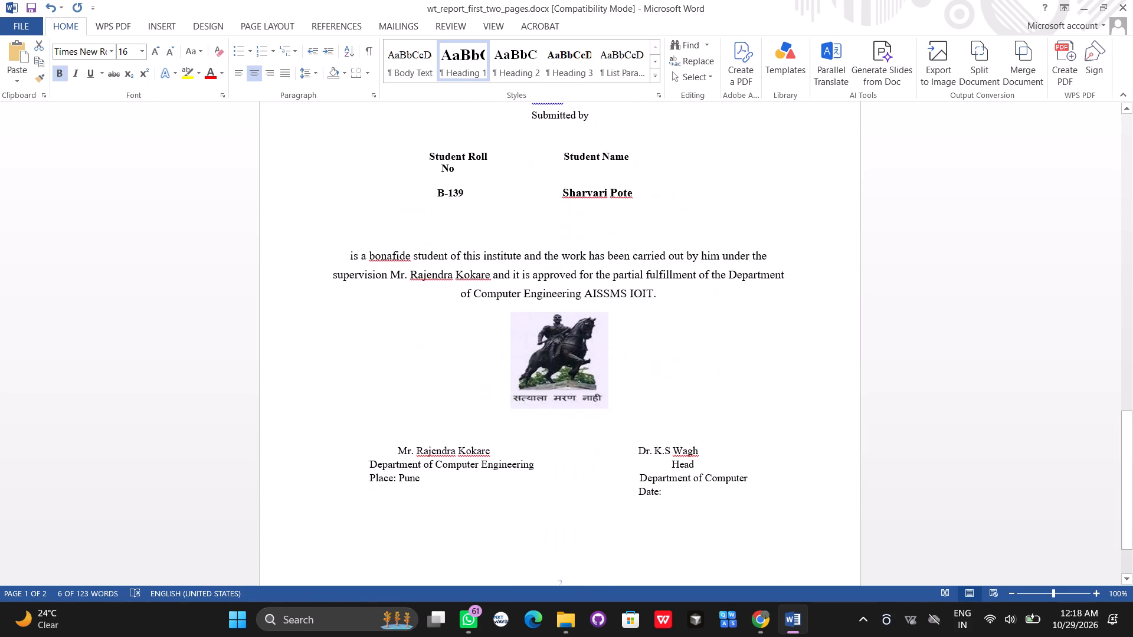
scroll(426, 208, up, 3)
scroll(426, 208, down, 3)
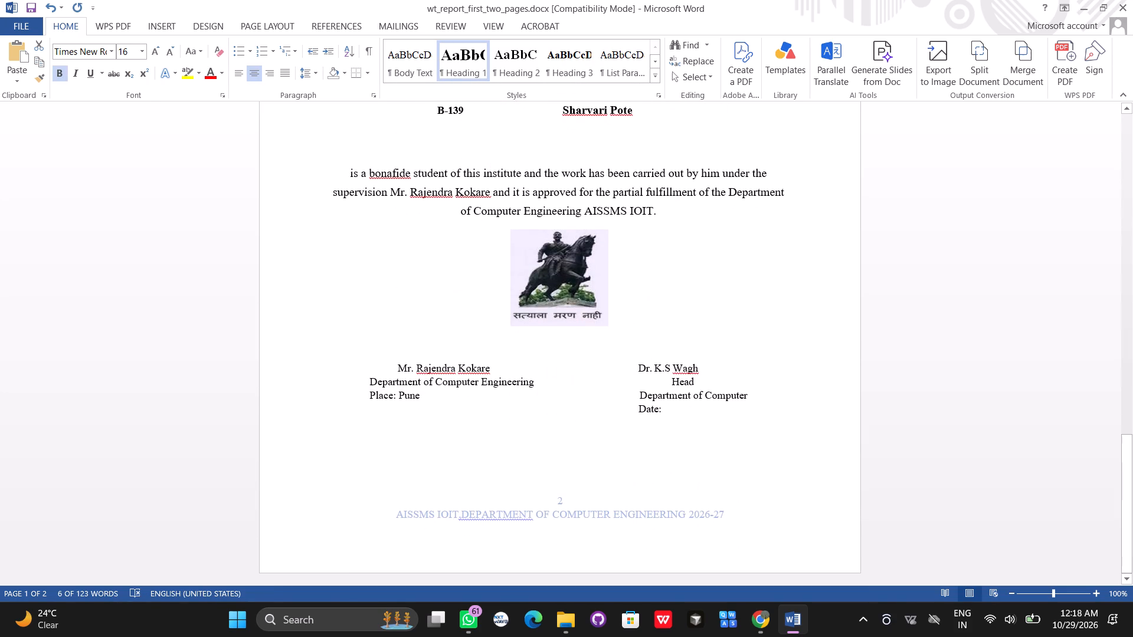
scroll(426, 208, down, 3)
scroll(531, 261, up, 2)
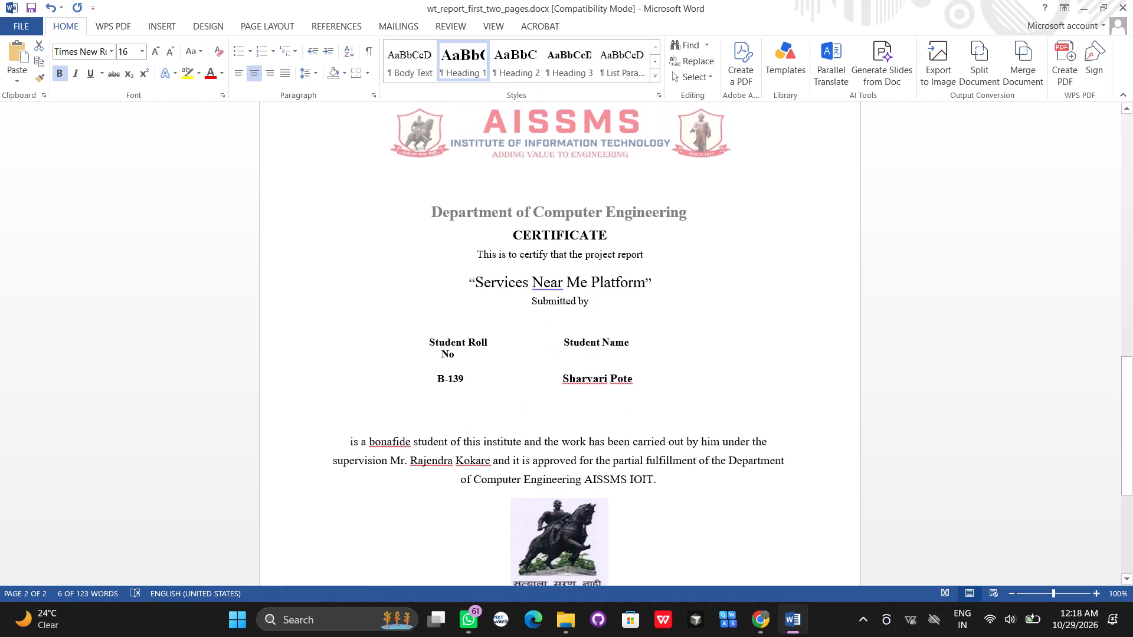
scroll(531, 261, up, 1)
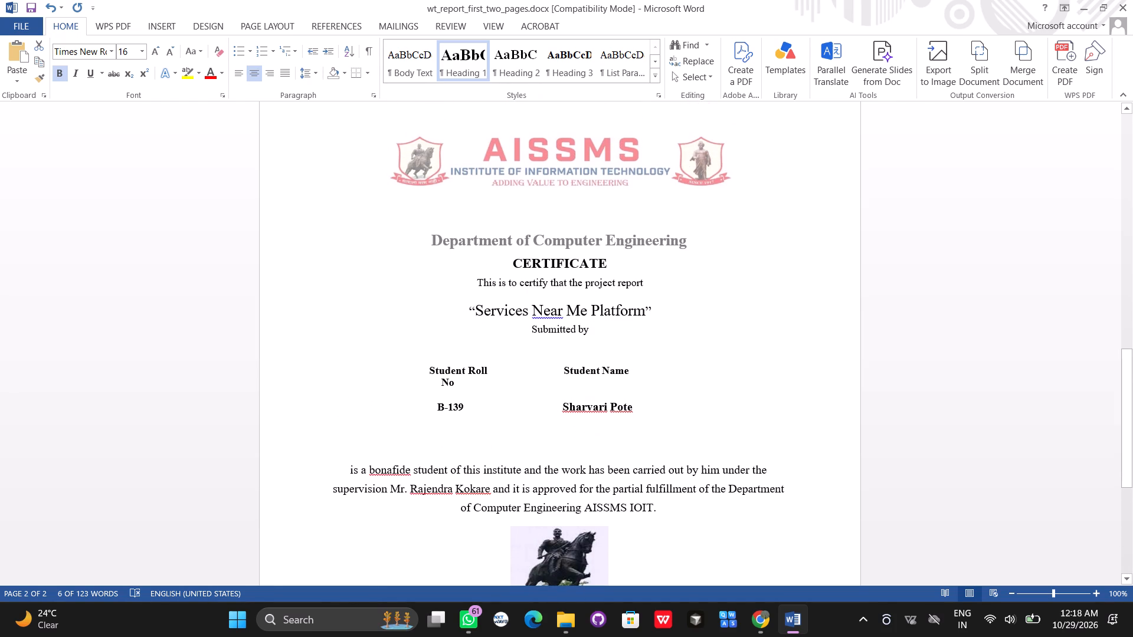
drag(646, 312, 486, 306)
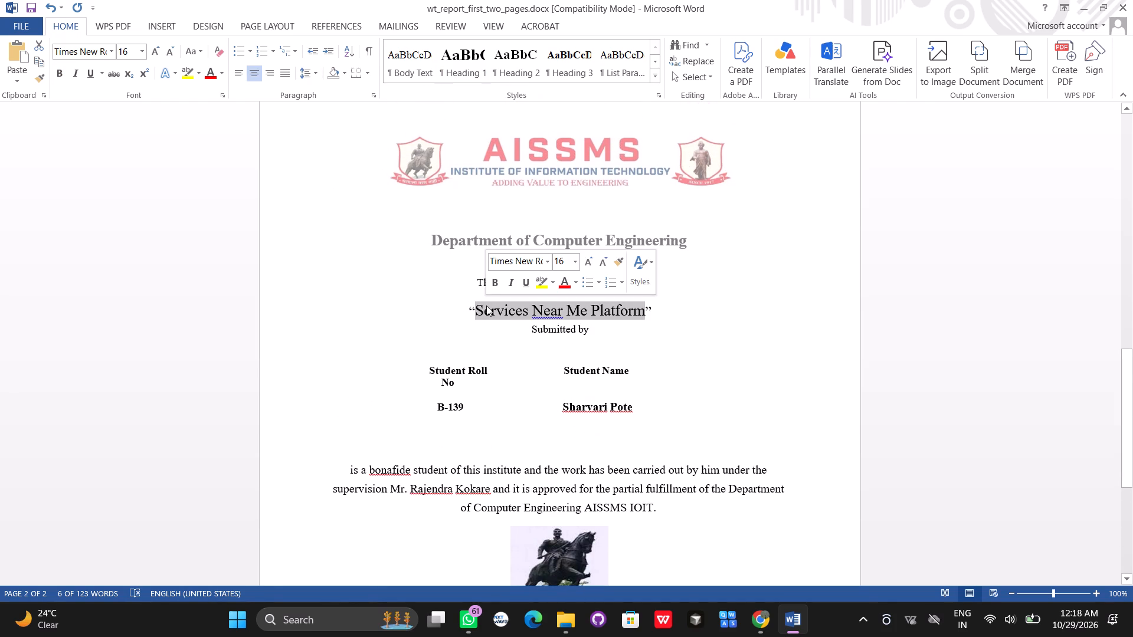
key(ctrl+v)
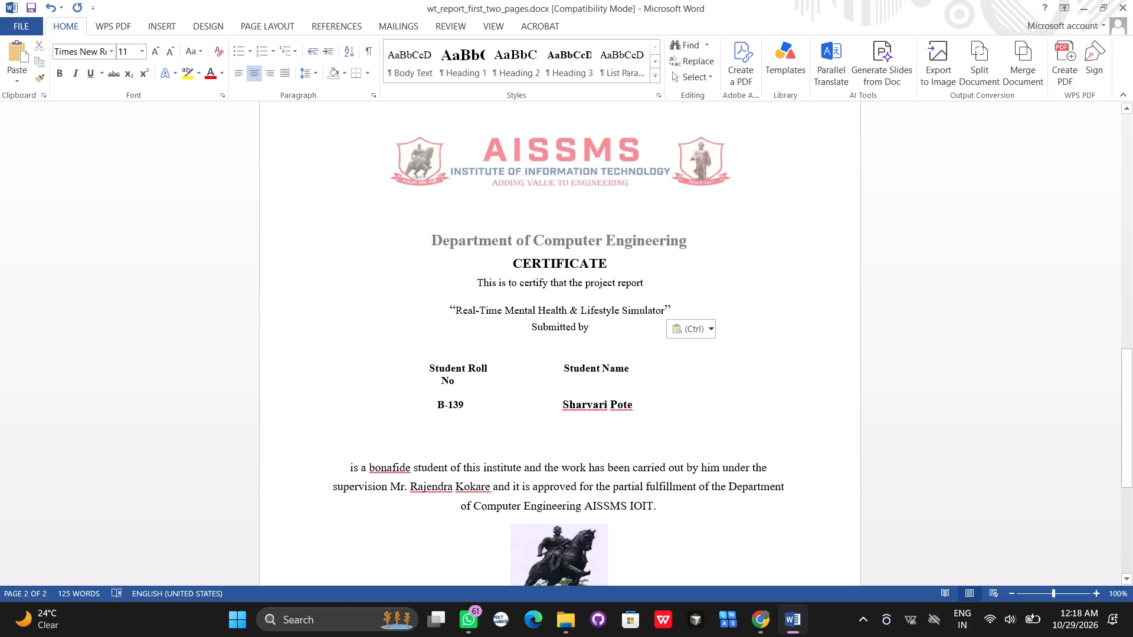
Format the certificate page's project title, inside its quotation marks, as 18 pt bold.
drag(665, 310, 493, 318)
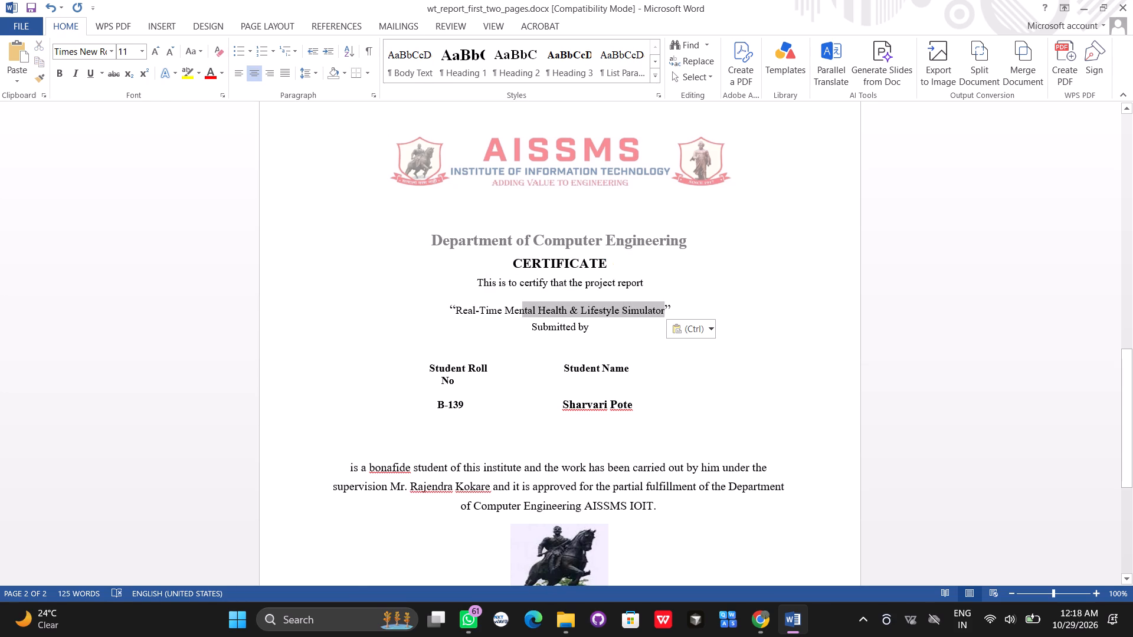
drag(493, 318, 456, 310)
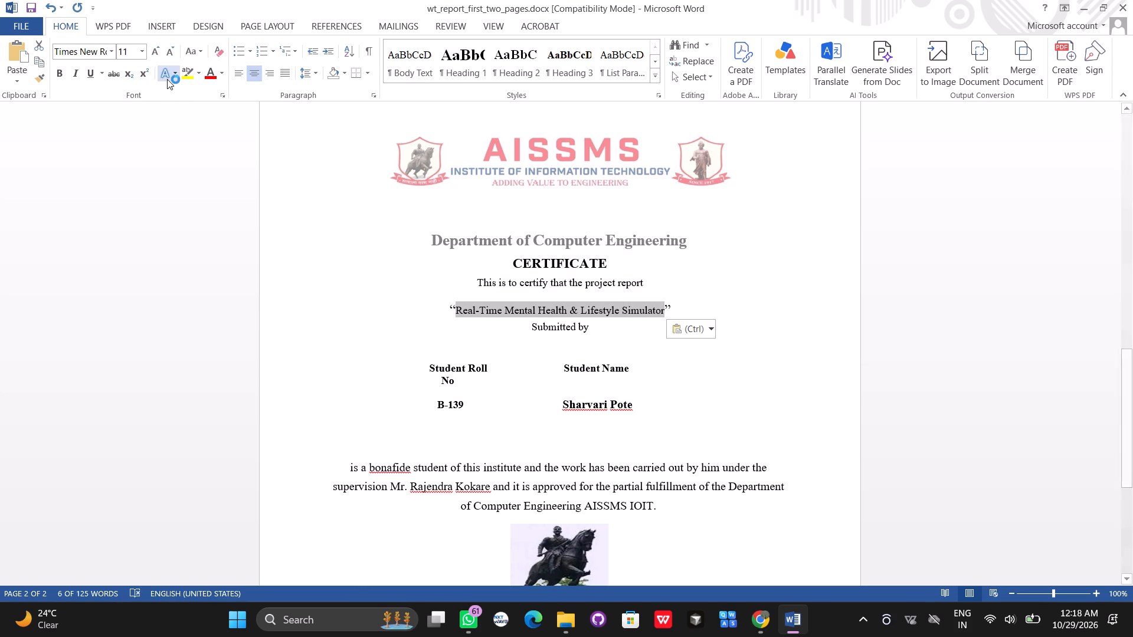
click(142, 56)
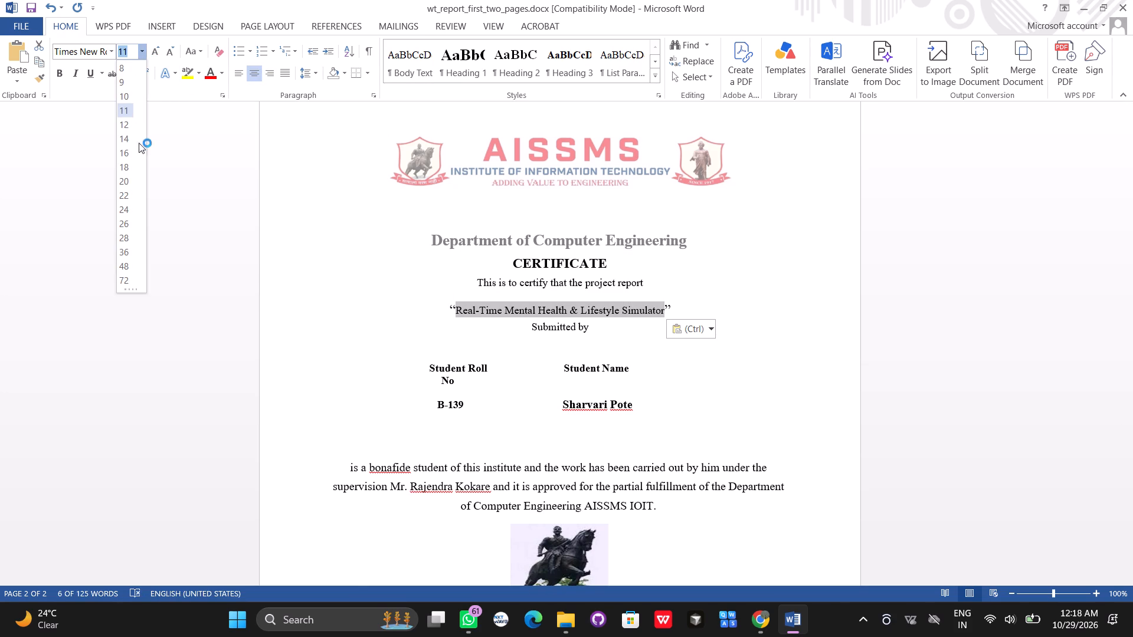
click(123, 169)
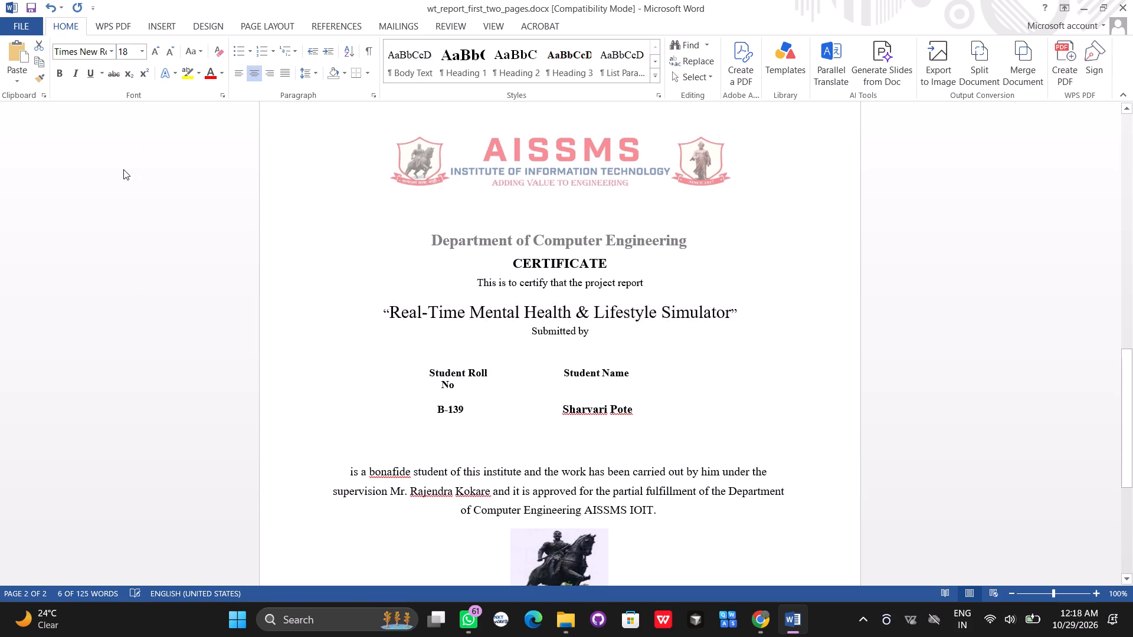
click(58, 70)
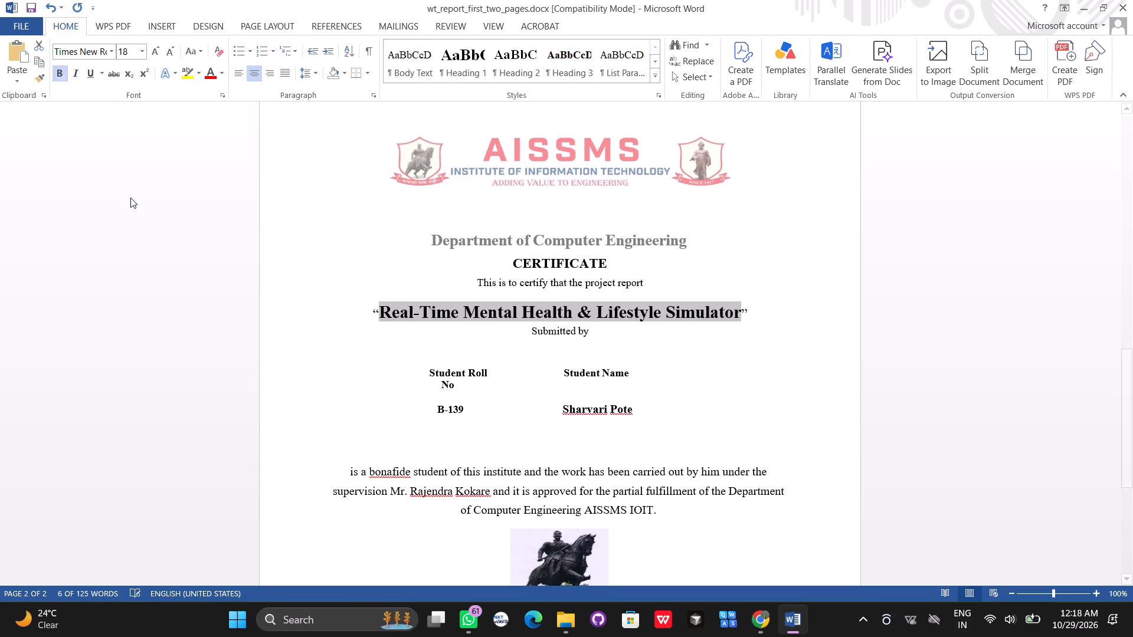
click(133, 219)
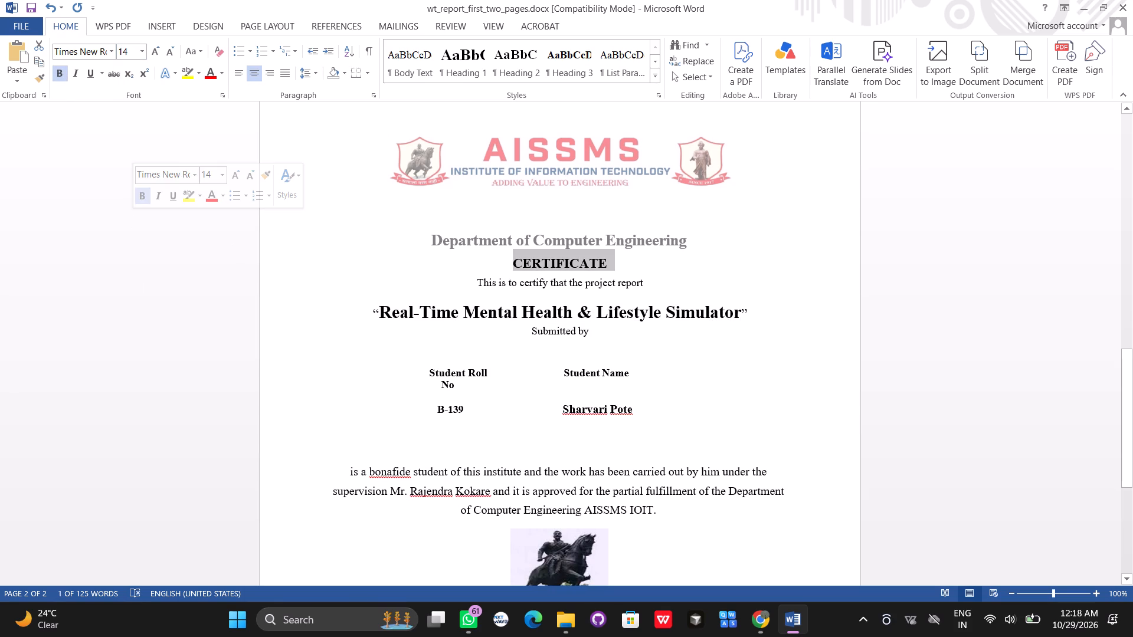
Save the updated report under its existing file name and close the document.
scroll(777, 358, up, 3)
click(988, 361)
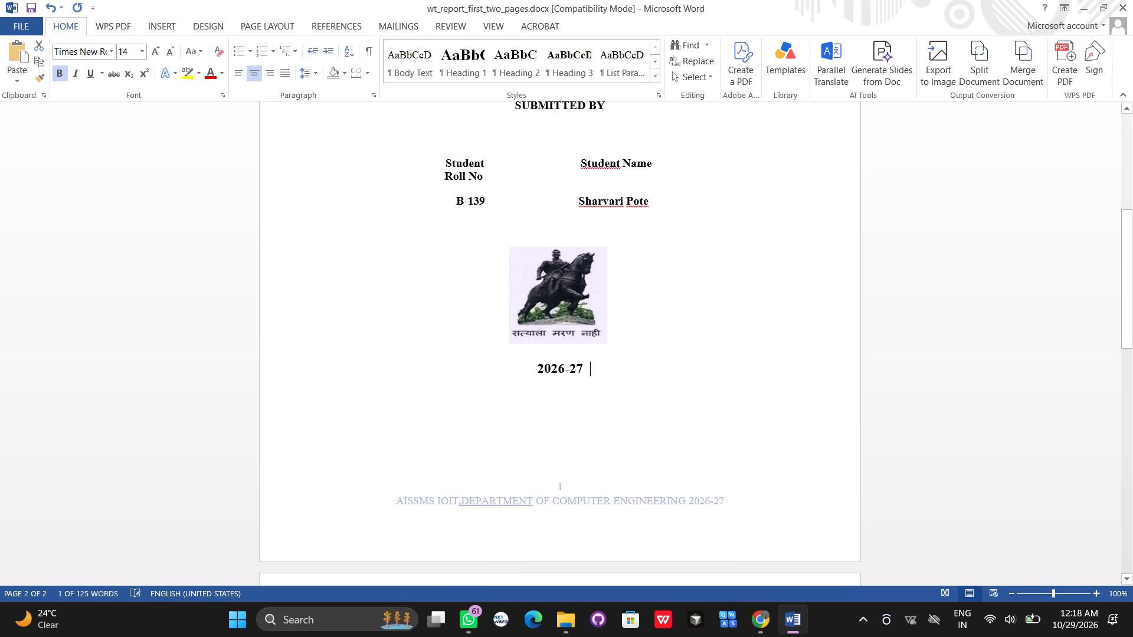
scroll(988, 361, down, 6)
scroll(988, 361, up, 1)
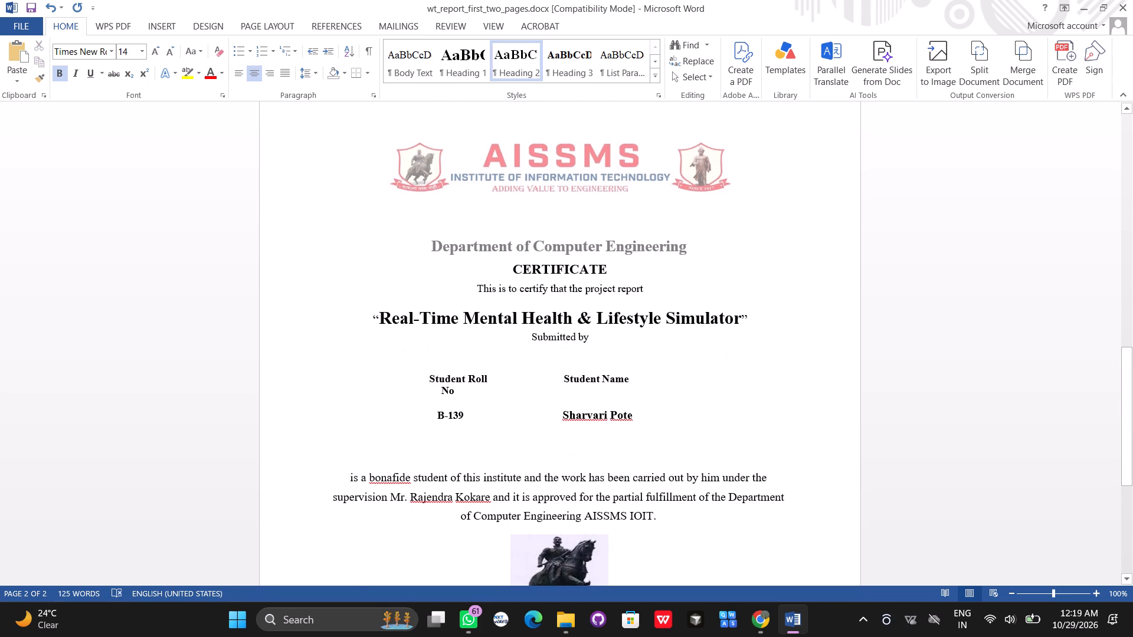
click(585, 402)
click(572, 395)
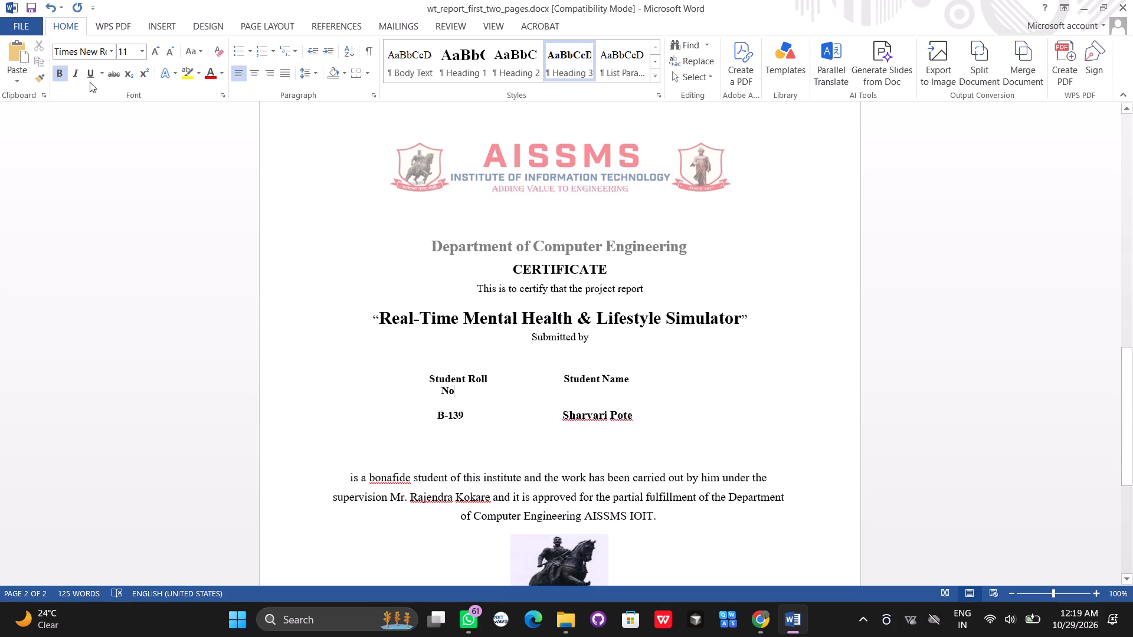
key(ctrl+s)
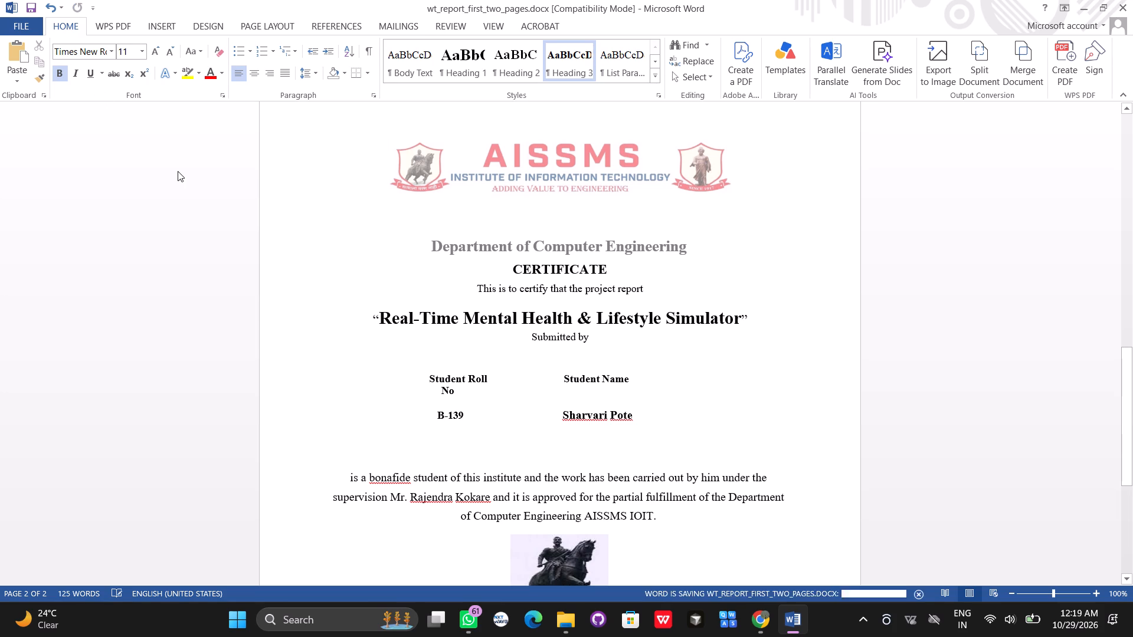
click(1124, 2)
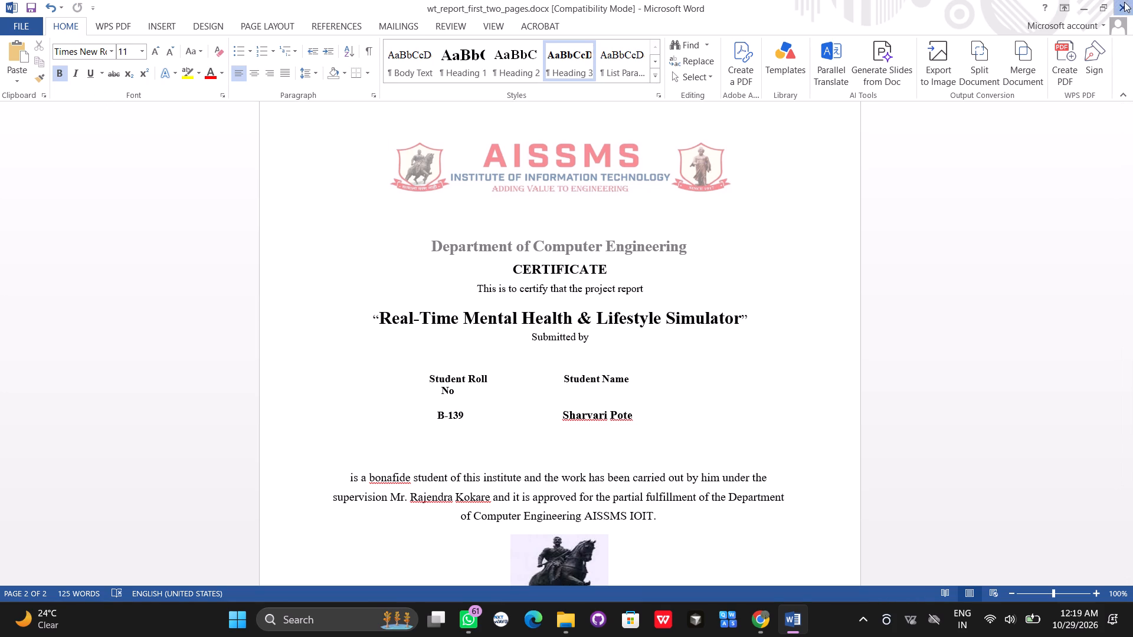
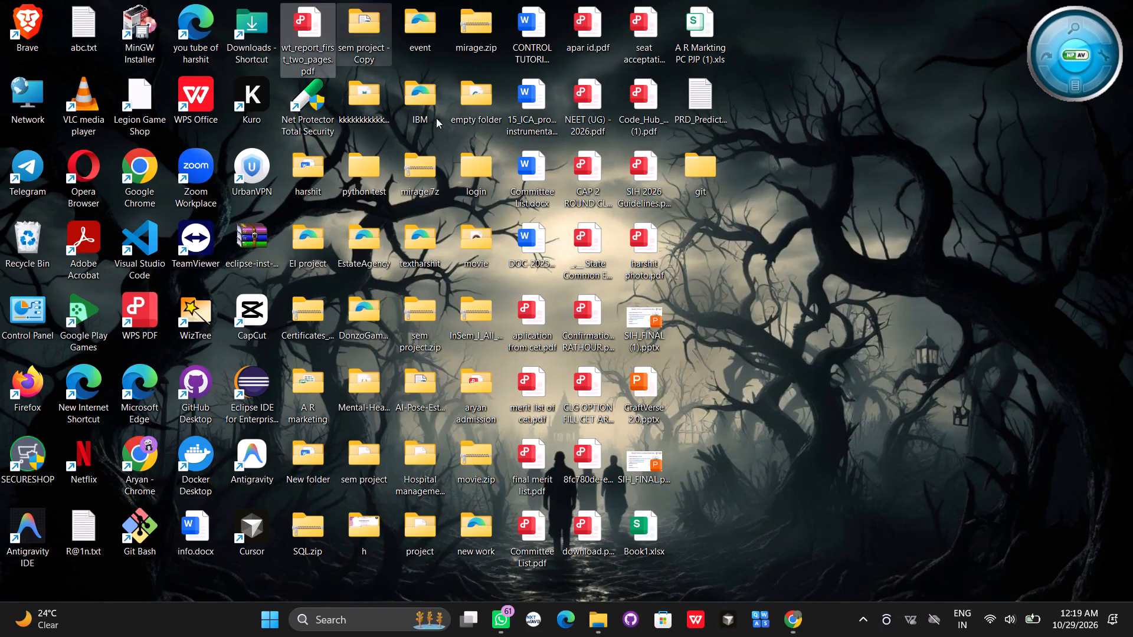
Open the report PDF wt_report_first_two_pages.pdf from the desktop.
click(734, 288)
click(301, 37)
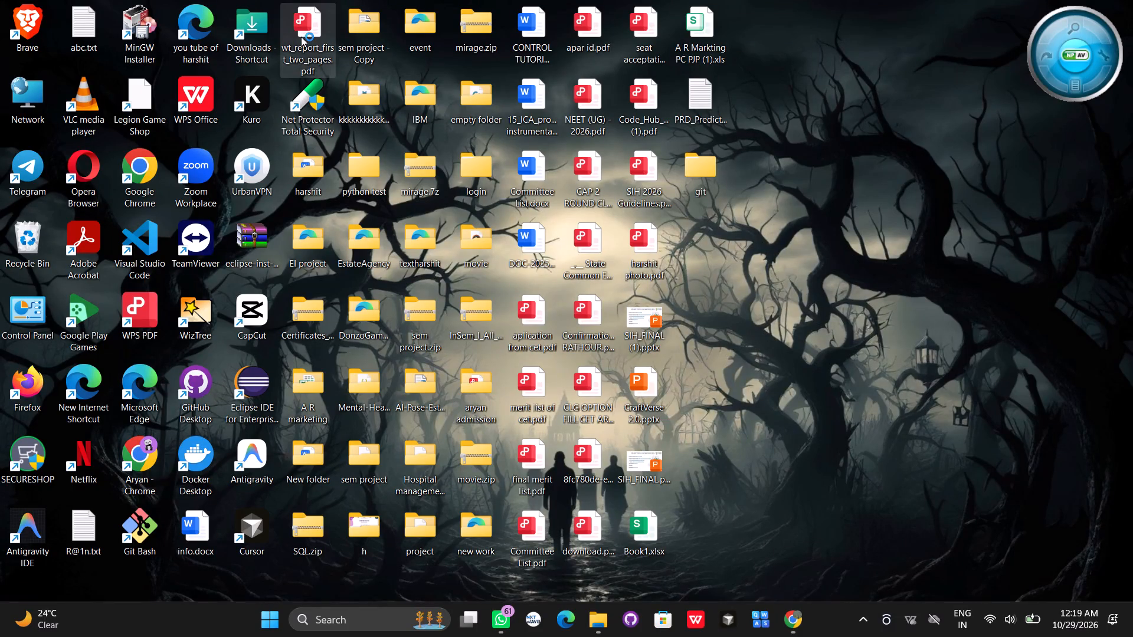
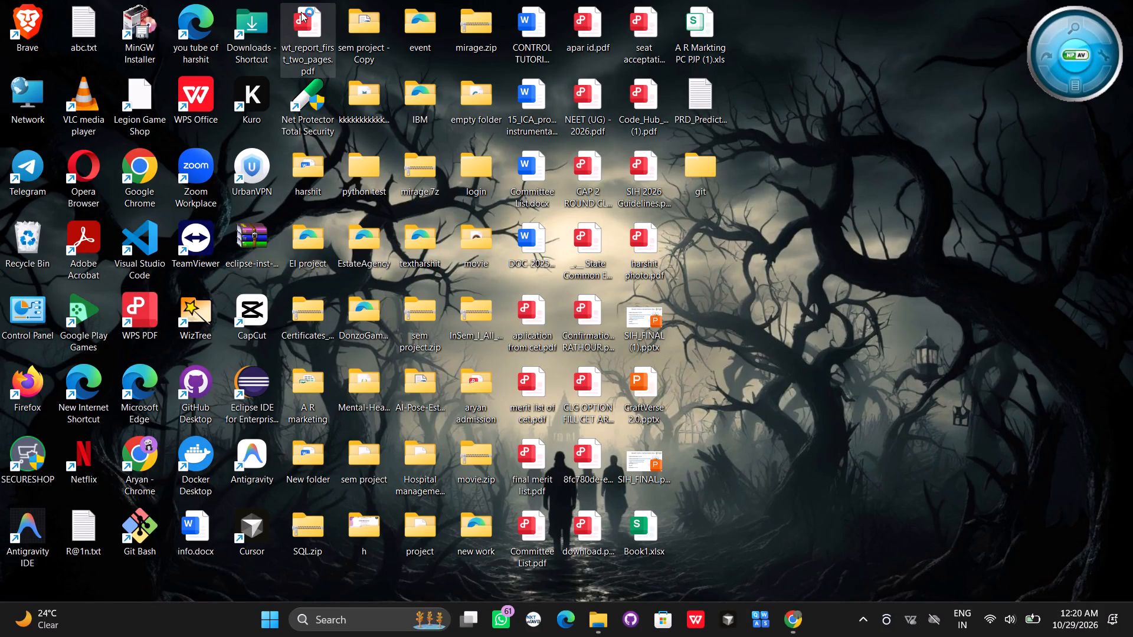
Close the report PDF wt_report_first_two_pages.pdf and return to the desktop.
click(798, 304)
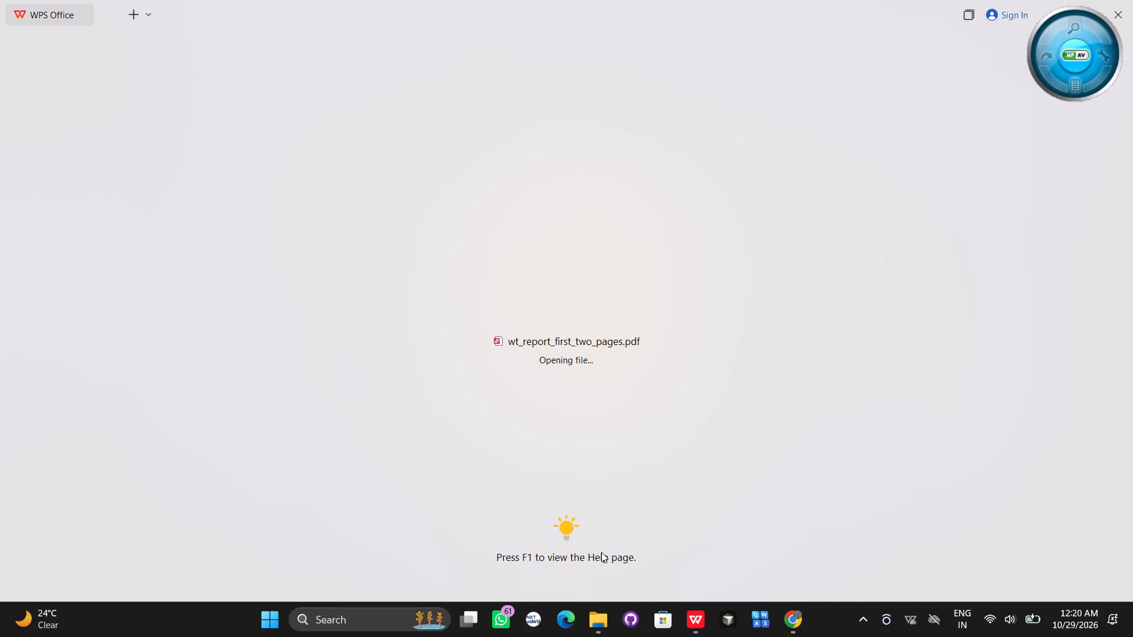
click(1116, 9)
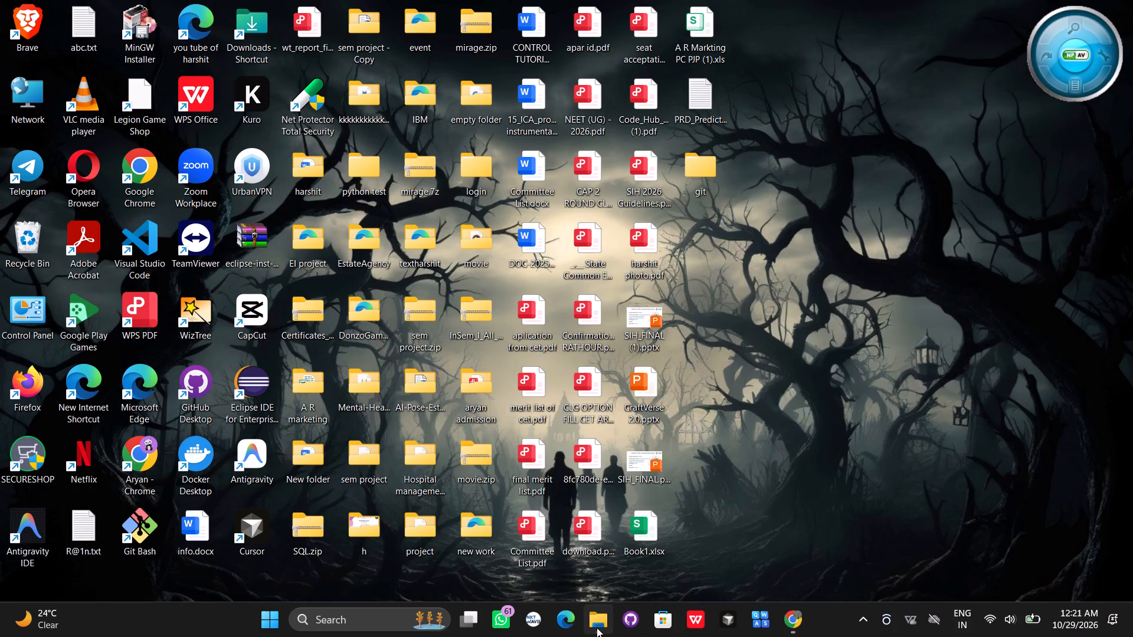
Switch to the File Explorer window showing the Downloads folder.
click(597, 628)
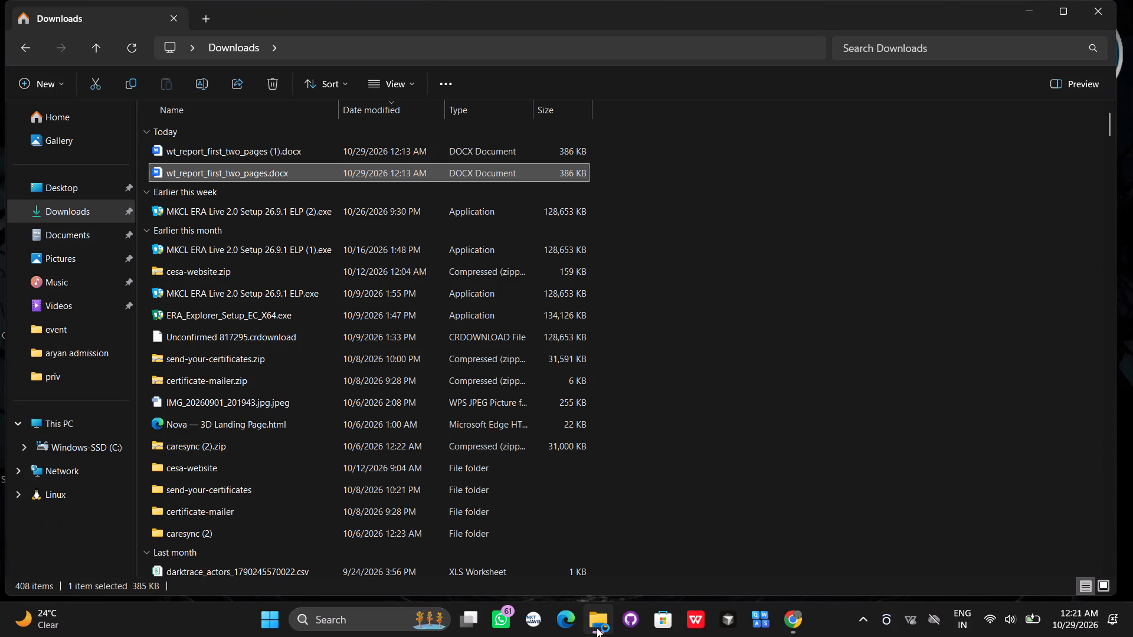
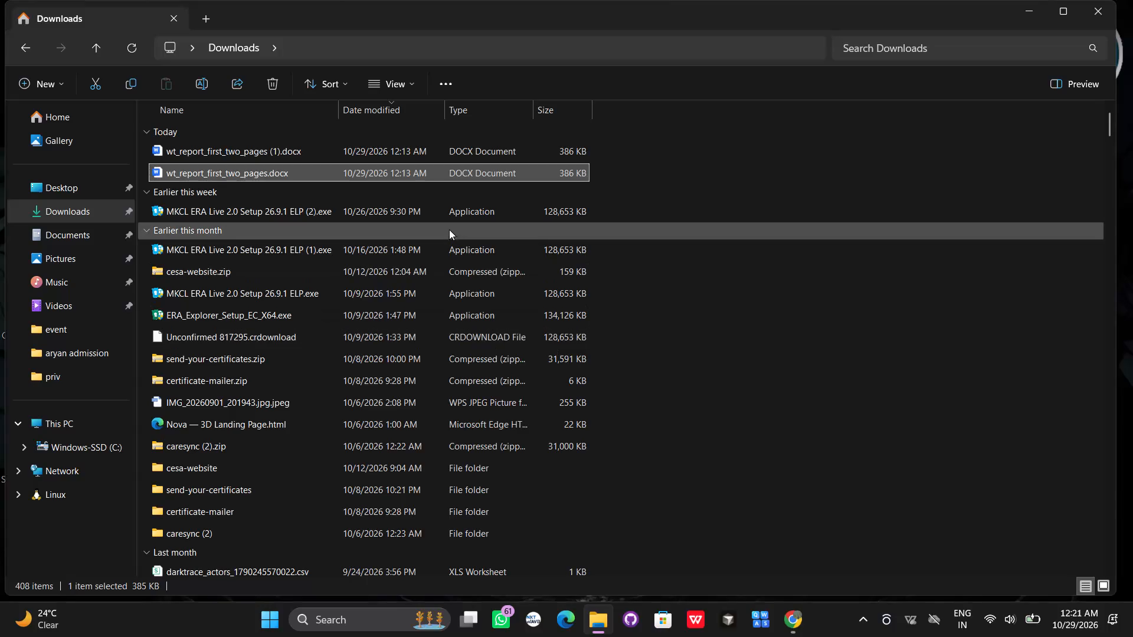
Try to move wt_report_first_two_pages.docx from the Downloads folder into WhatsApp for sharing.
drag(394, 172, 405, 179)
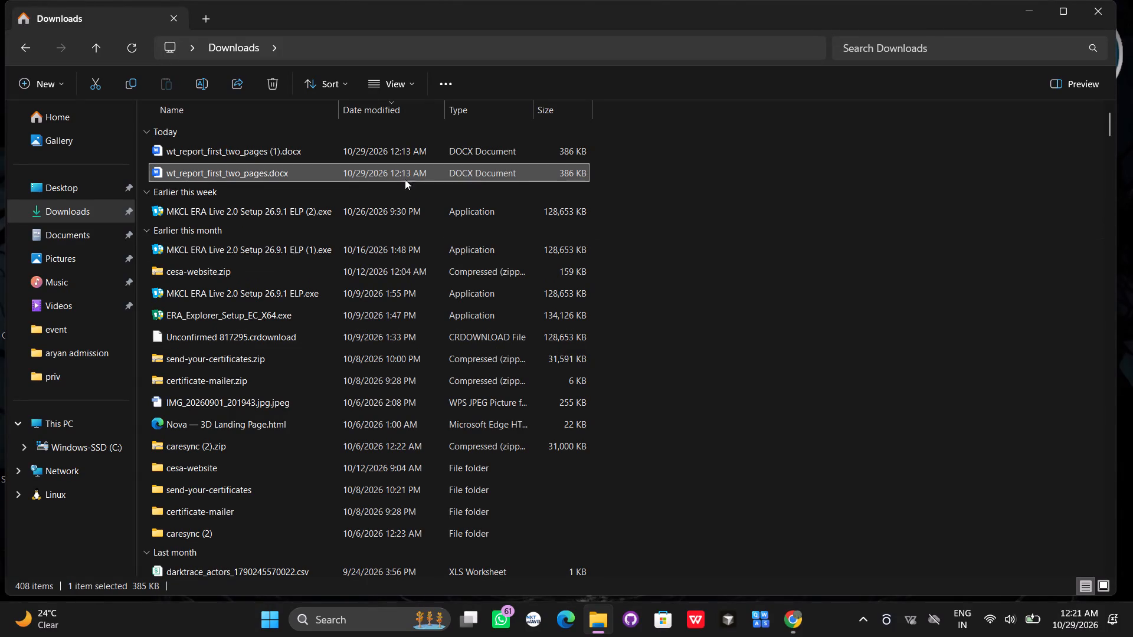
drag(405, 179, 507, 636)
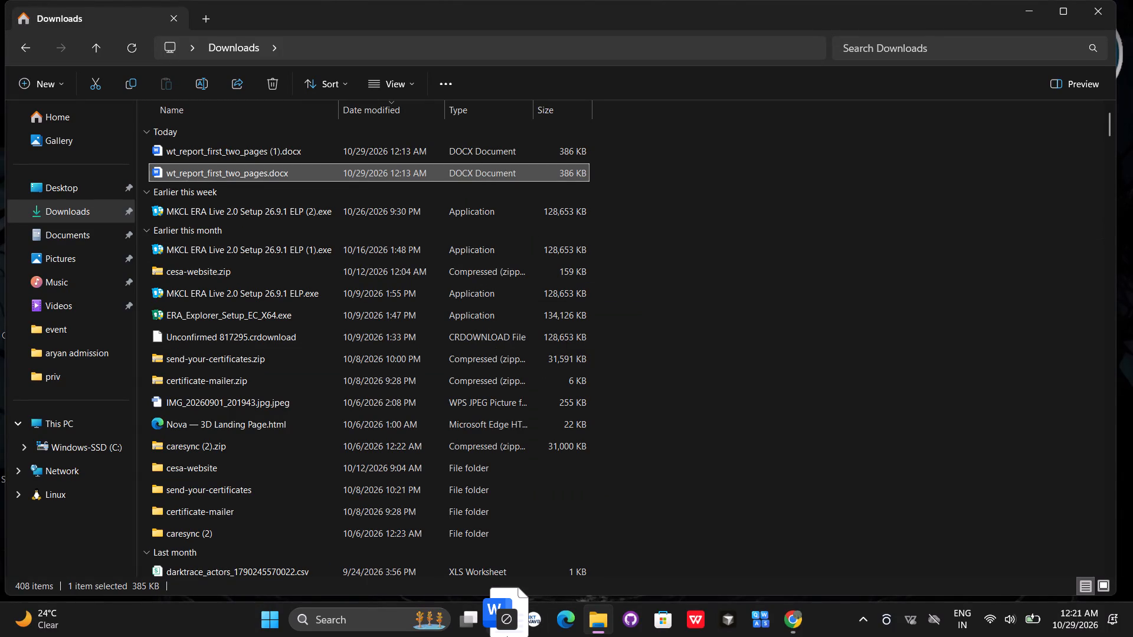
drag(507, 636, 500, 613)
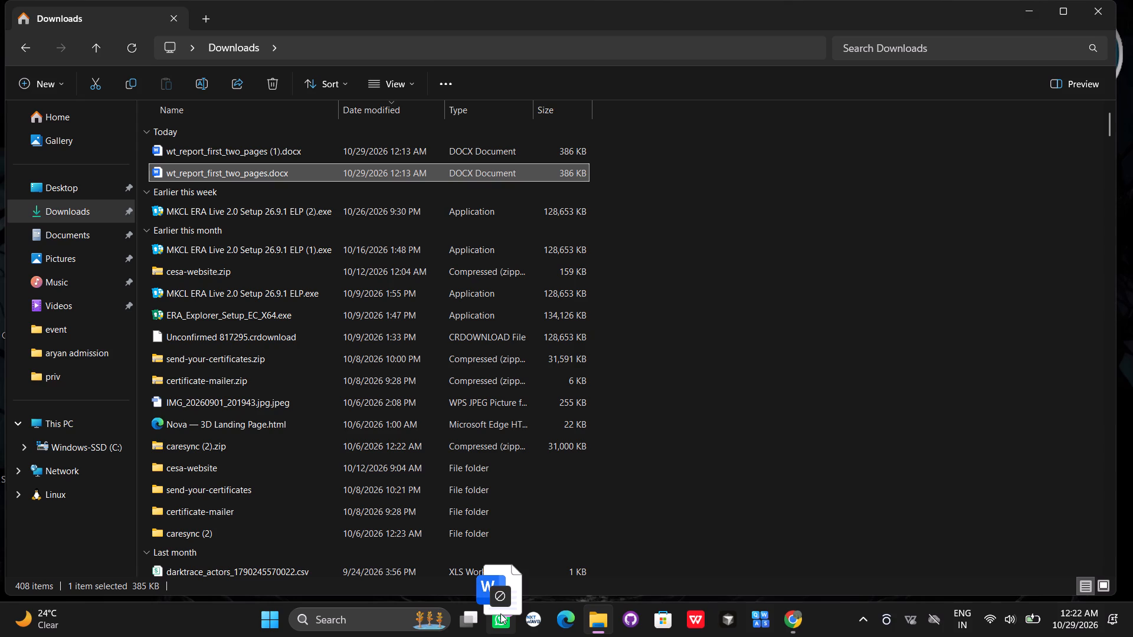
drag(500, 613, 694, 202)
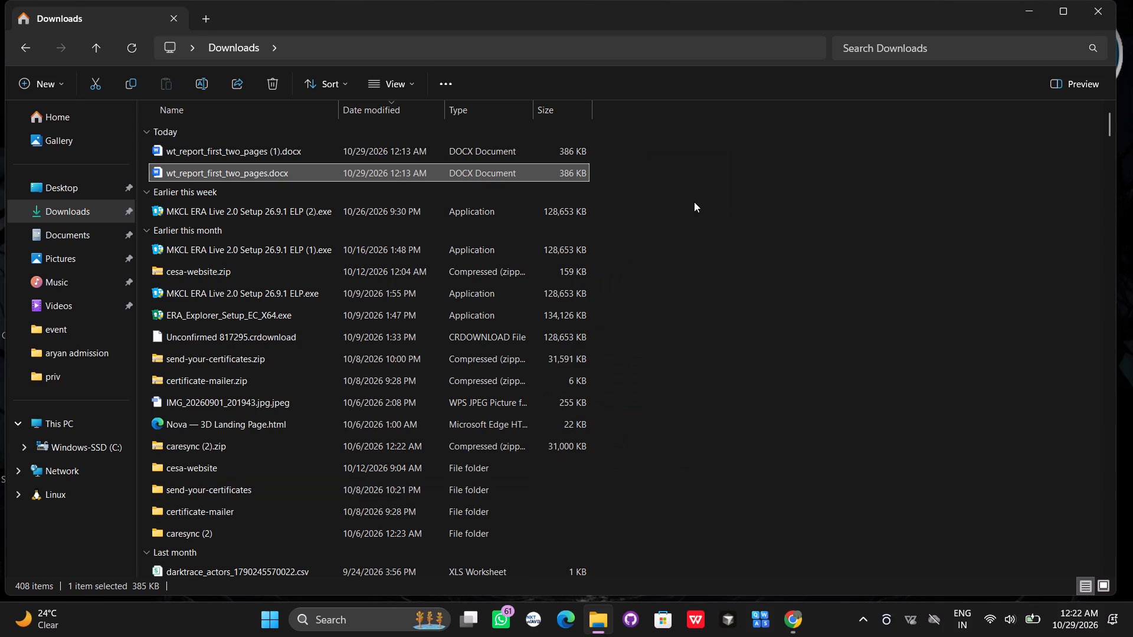
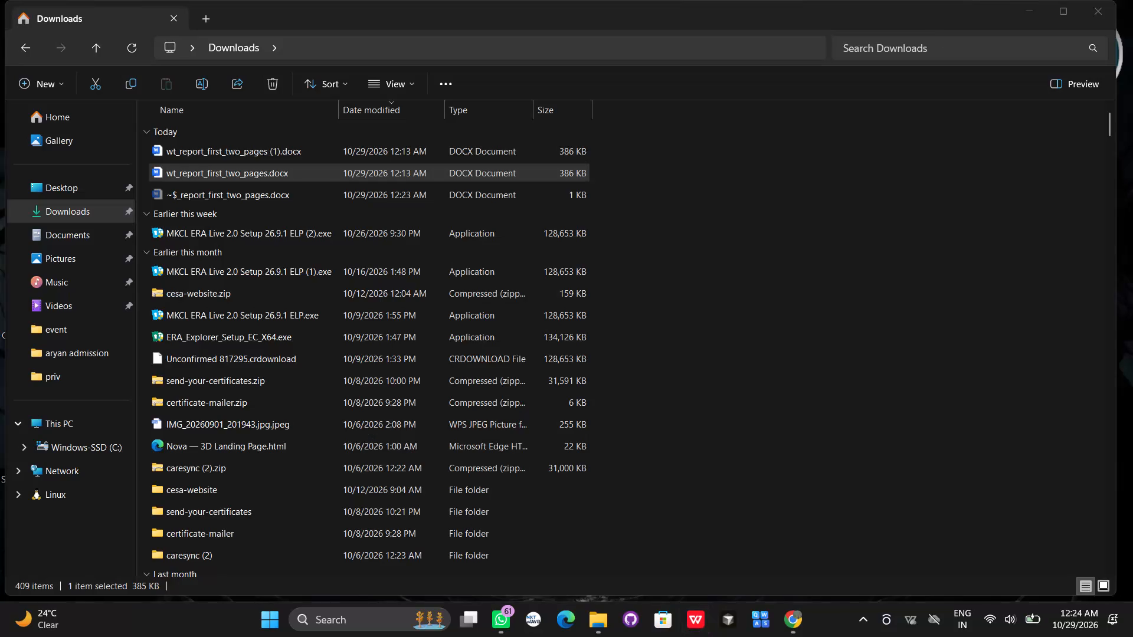
Open the report document wt_report_first_two_pages.docx from the Downloads folder in WPS Office.
click(407, 169)
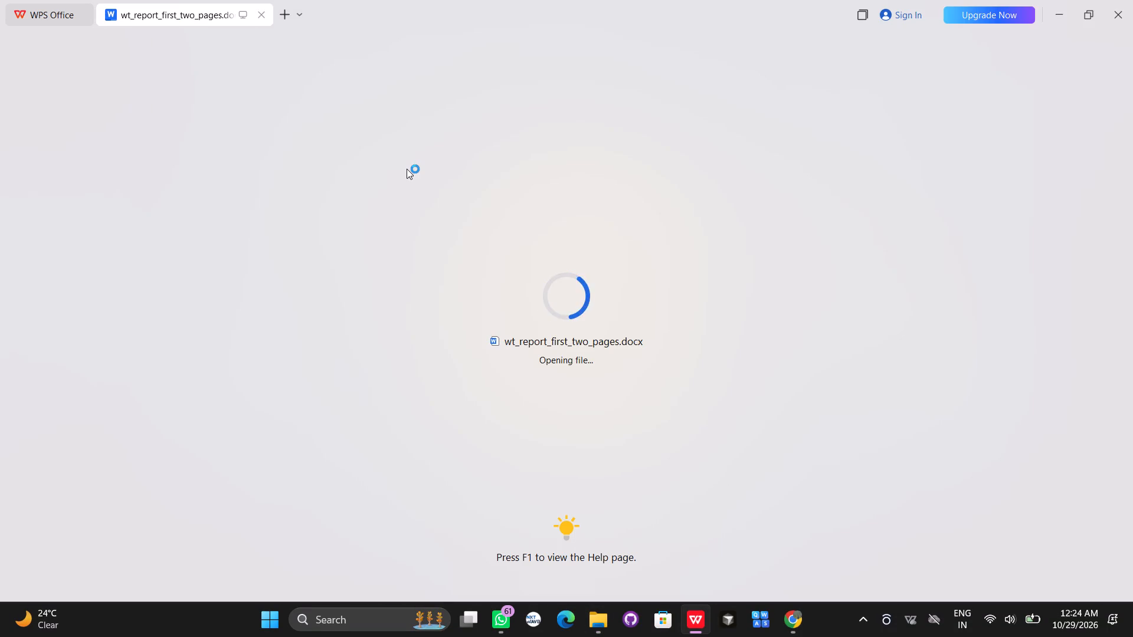
Close the WPS Office window and return to the Downloads folder.
click(1124, 28)
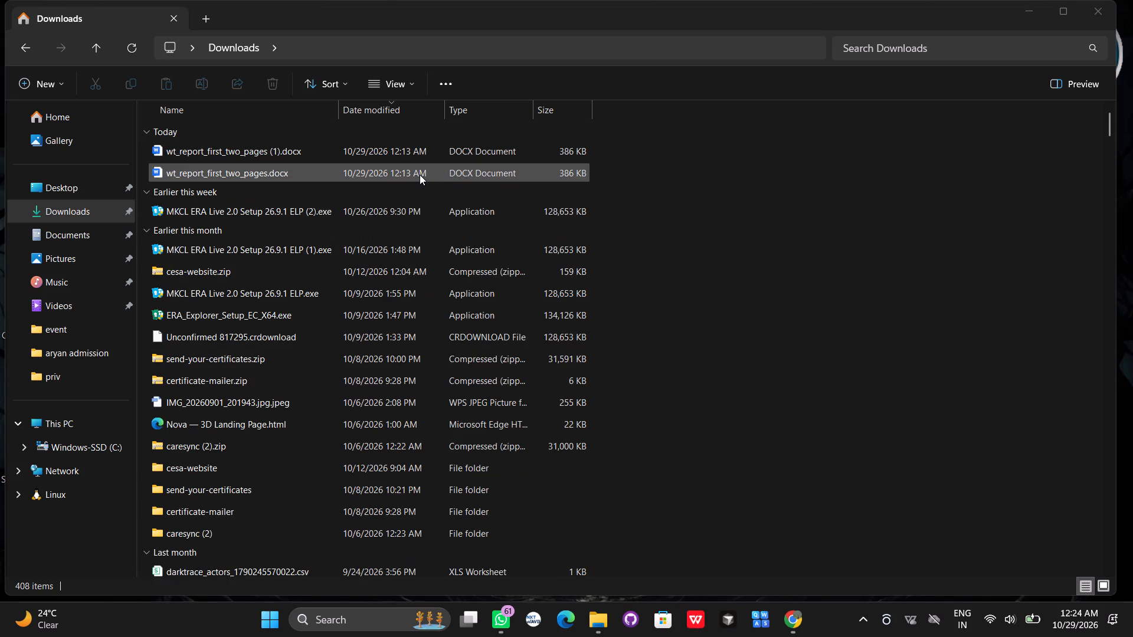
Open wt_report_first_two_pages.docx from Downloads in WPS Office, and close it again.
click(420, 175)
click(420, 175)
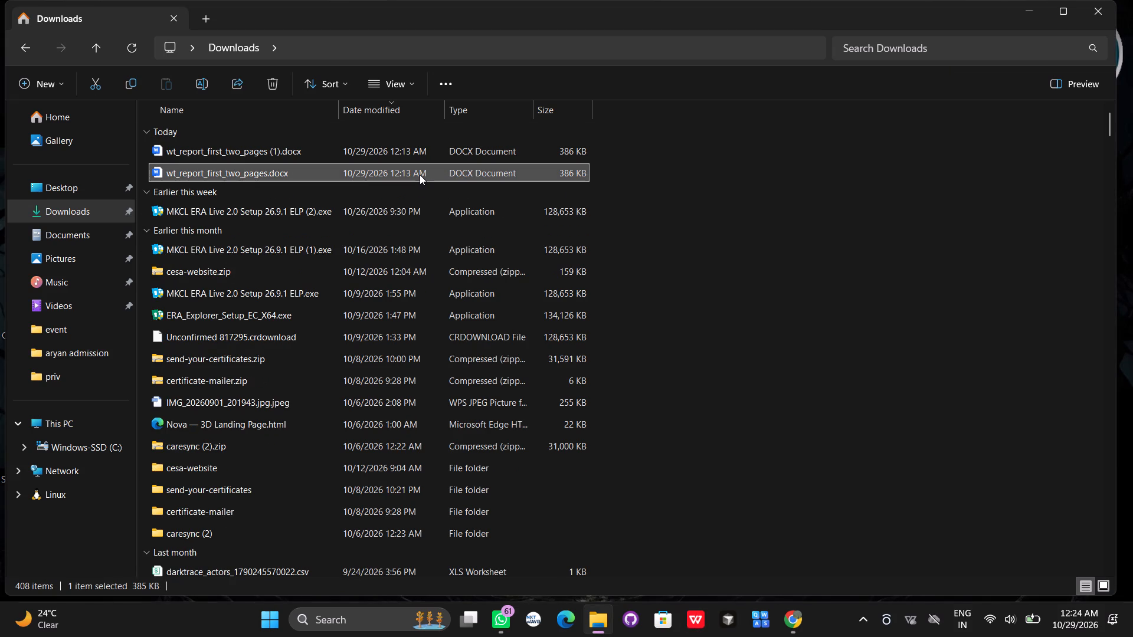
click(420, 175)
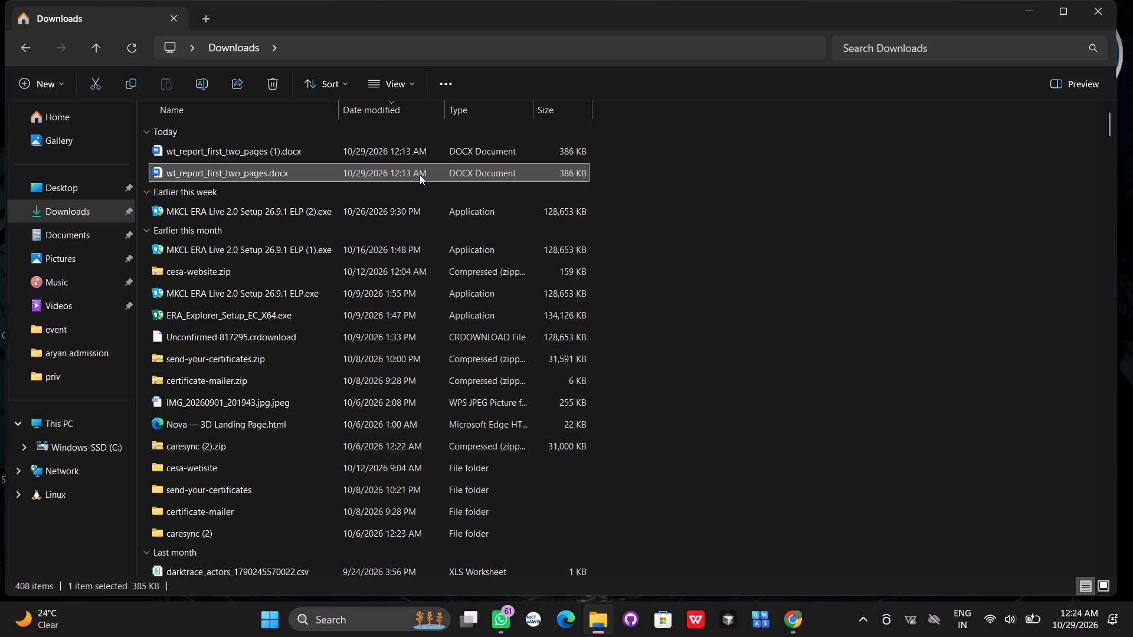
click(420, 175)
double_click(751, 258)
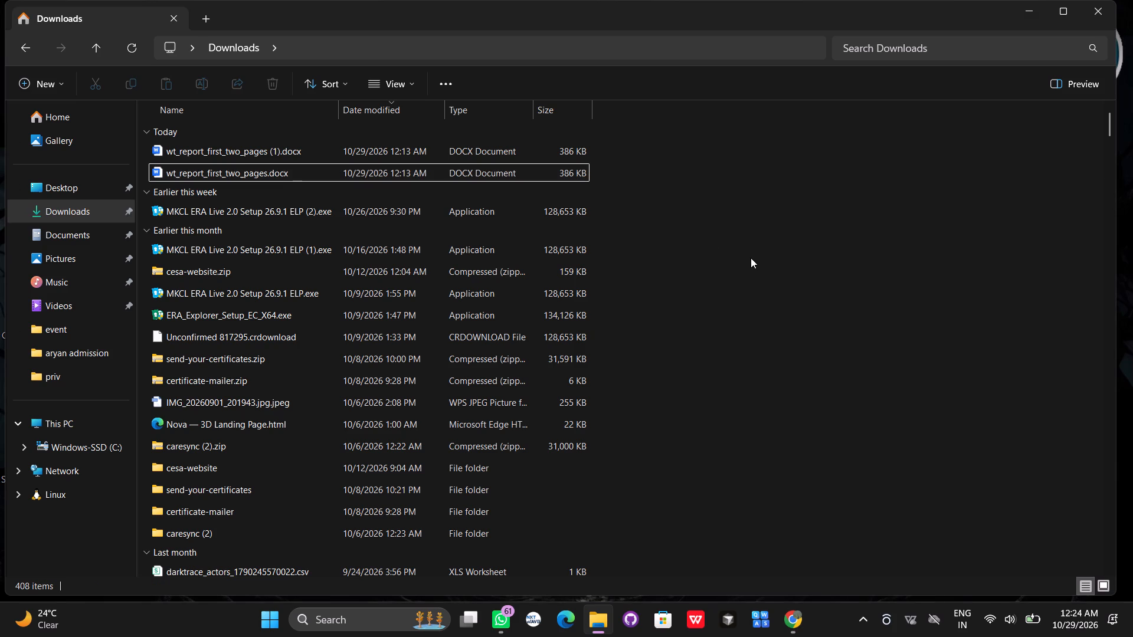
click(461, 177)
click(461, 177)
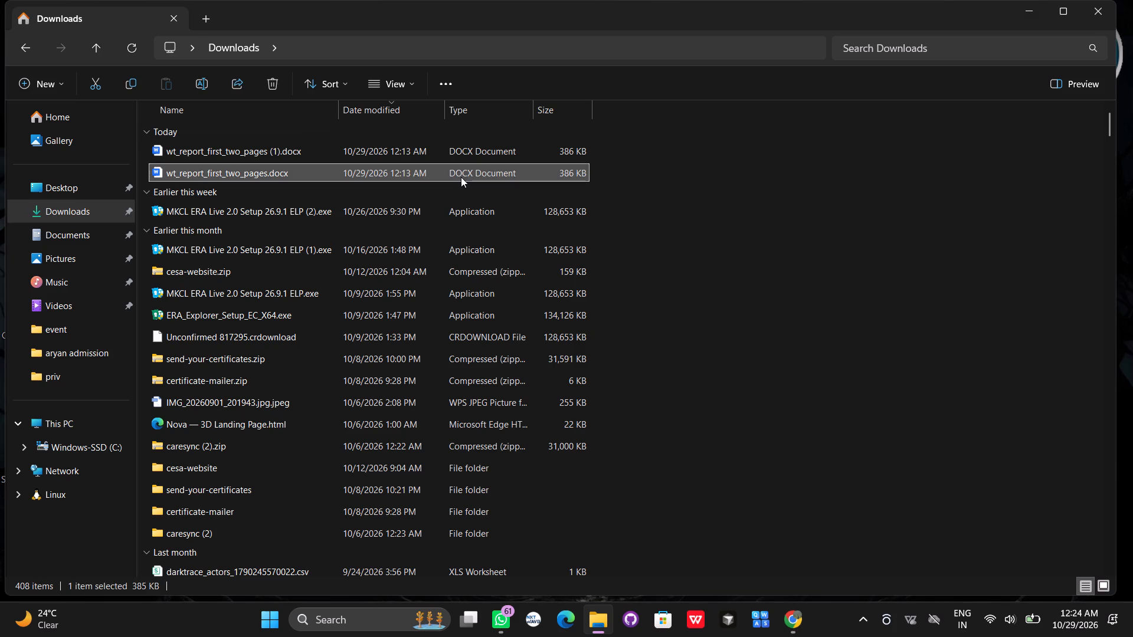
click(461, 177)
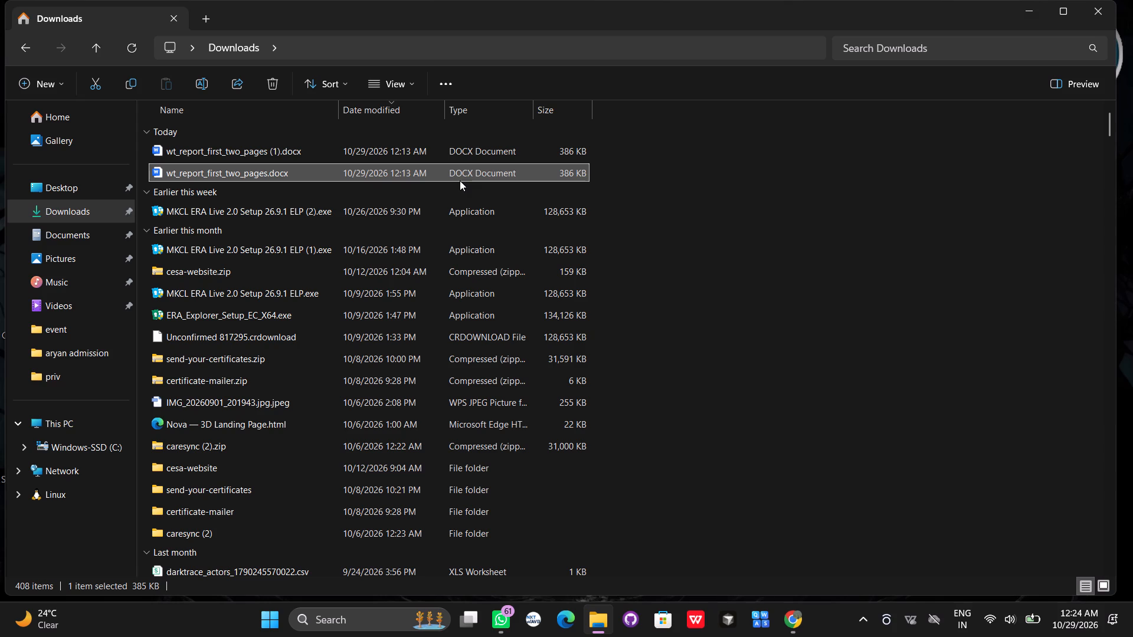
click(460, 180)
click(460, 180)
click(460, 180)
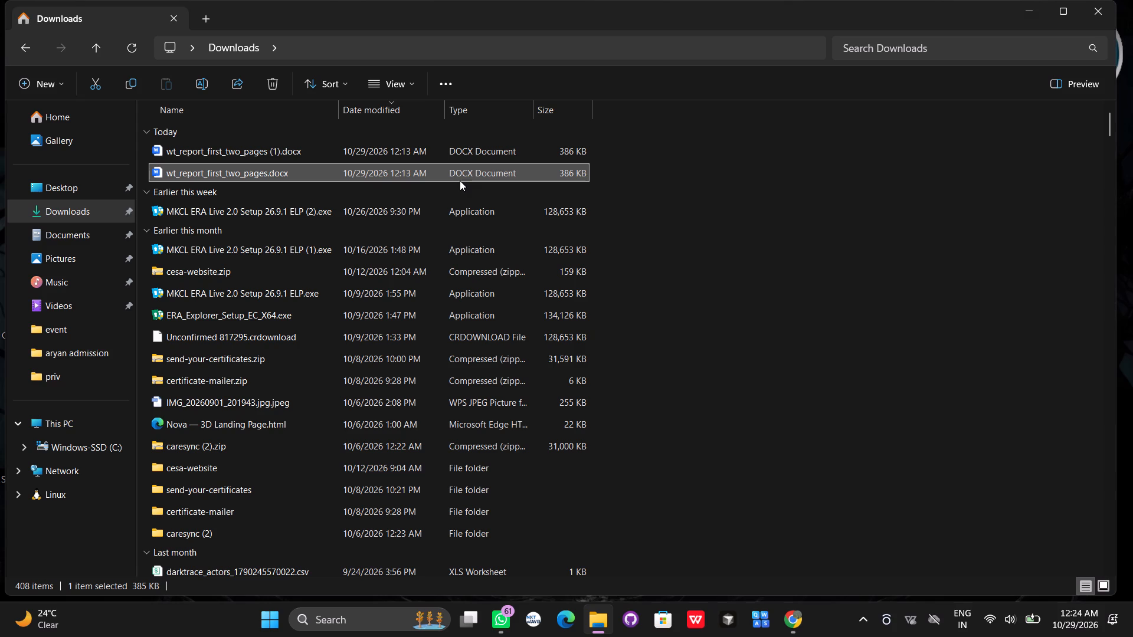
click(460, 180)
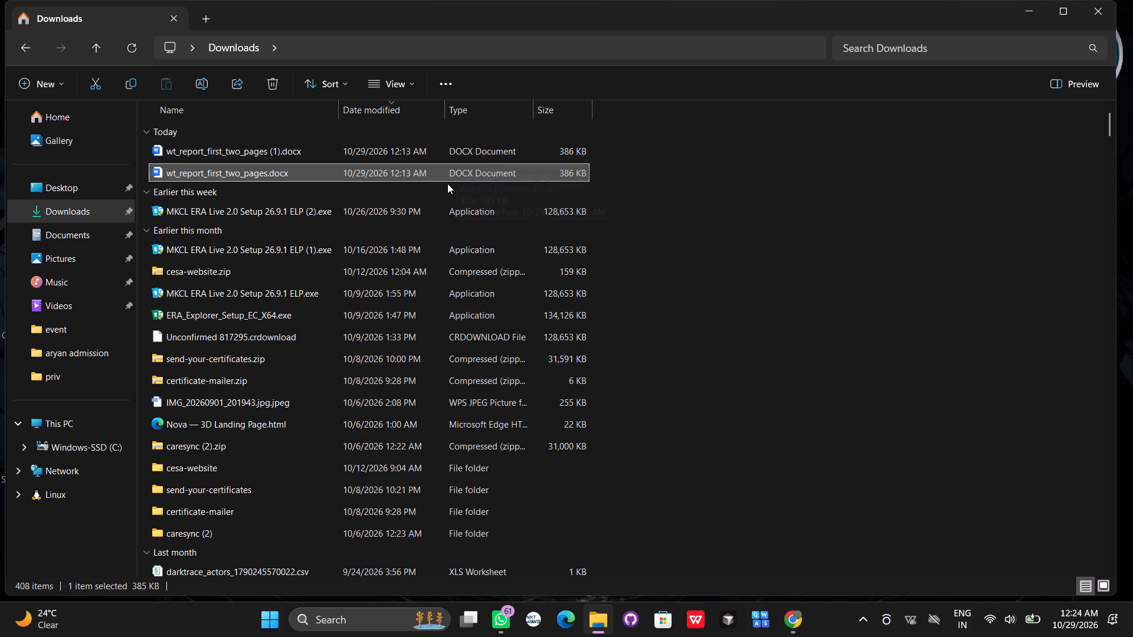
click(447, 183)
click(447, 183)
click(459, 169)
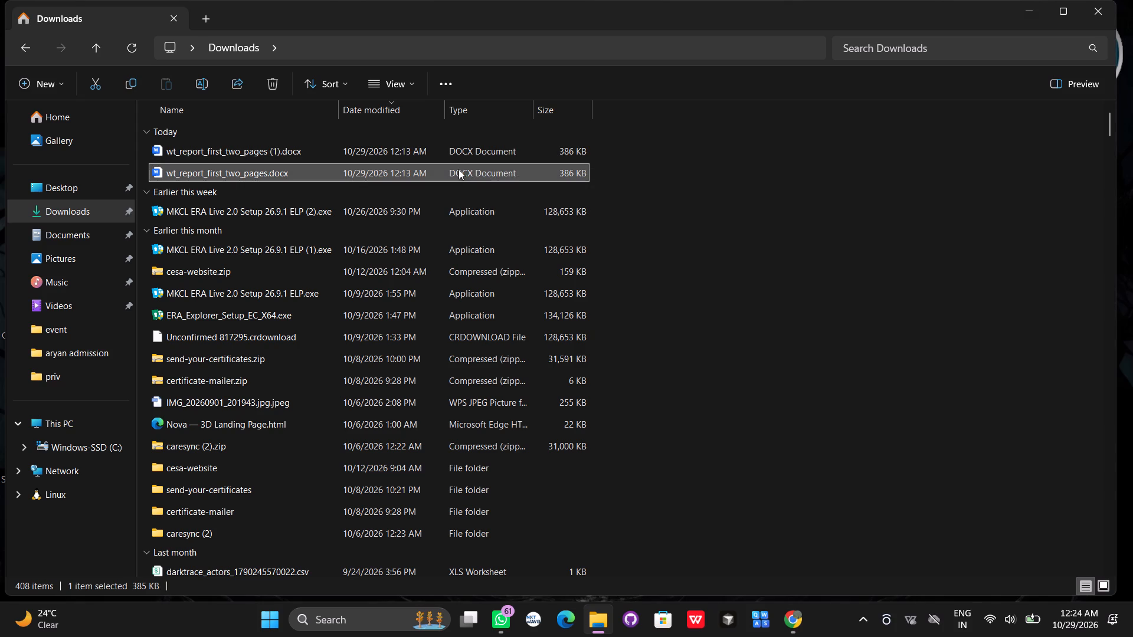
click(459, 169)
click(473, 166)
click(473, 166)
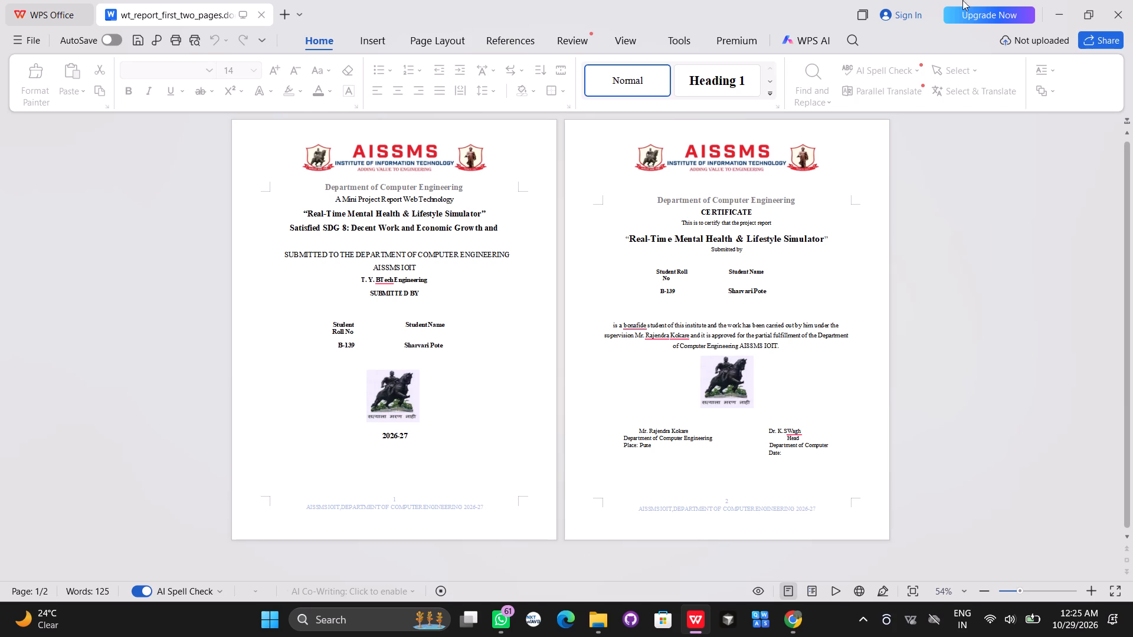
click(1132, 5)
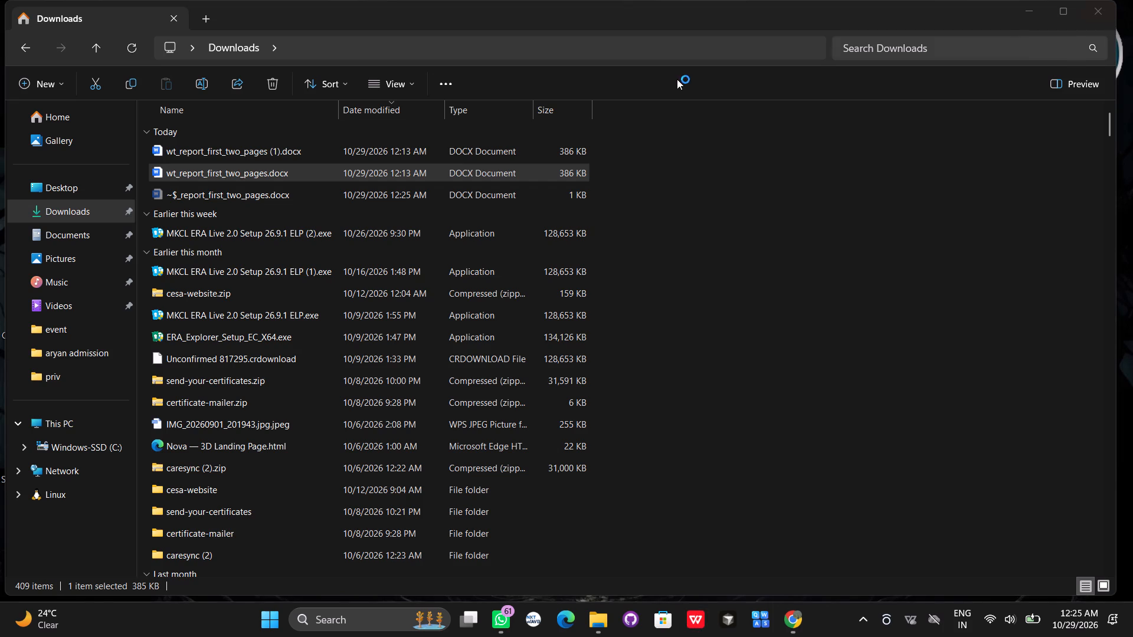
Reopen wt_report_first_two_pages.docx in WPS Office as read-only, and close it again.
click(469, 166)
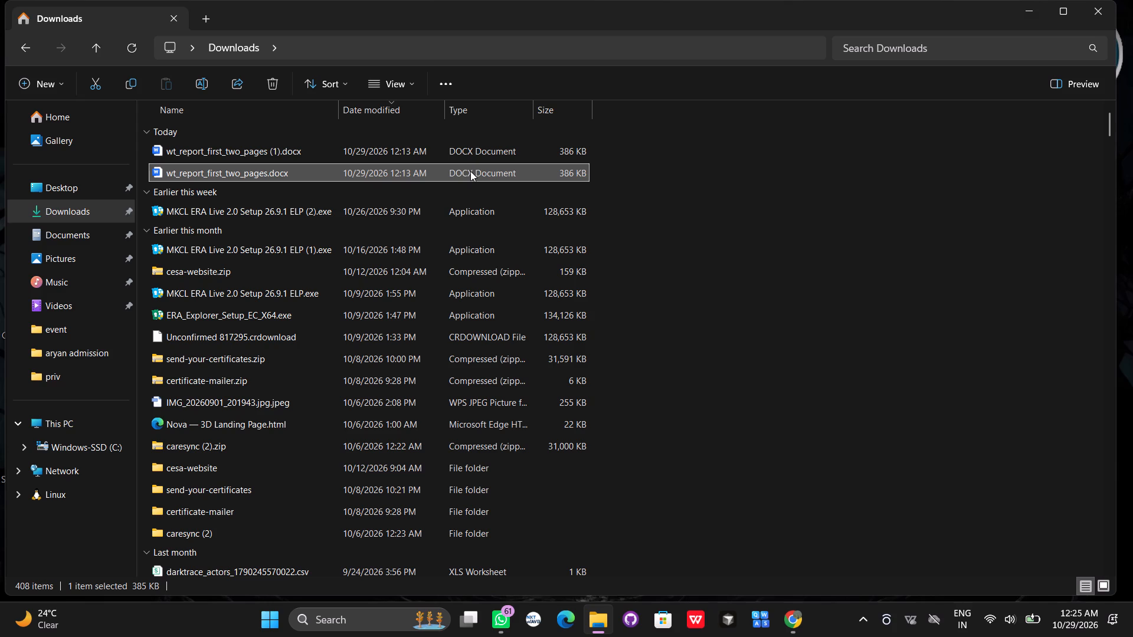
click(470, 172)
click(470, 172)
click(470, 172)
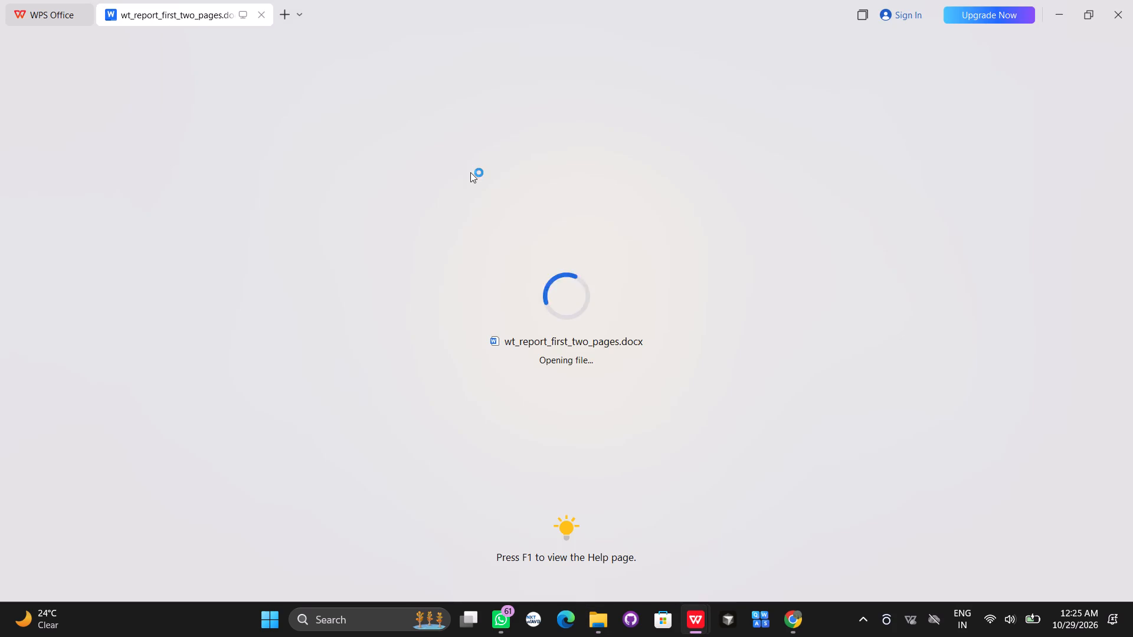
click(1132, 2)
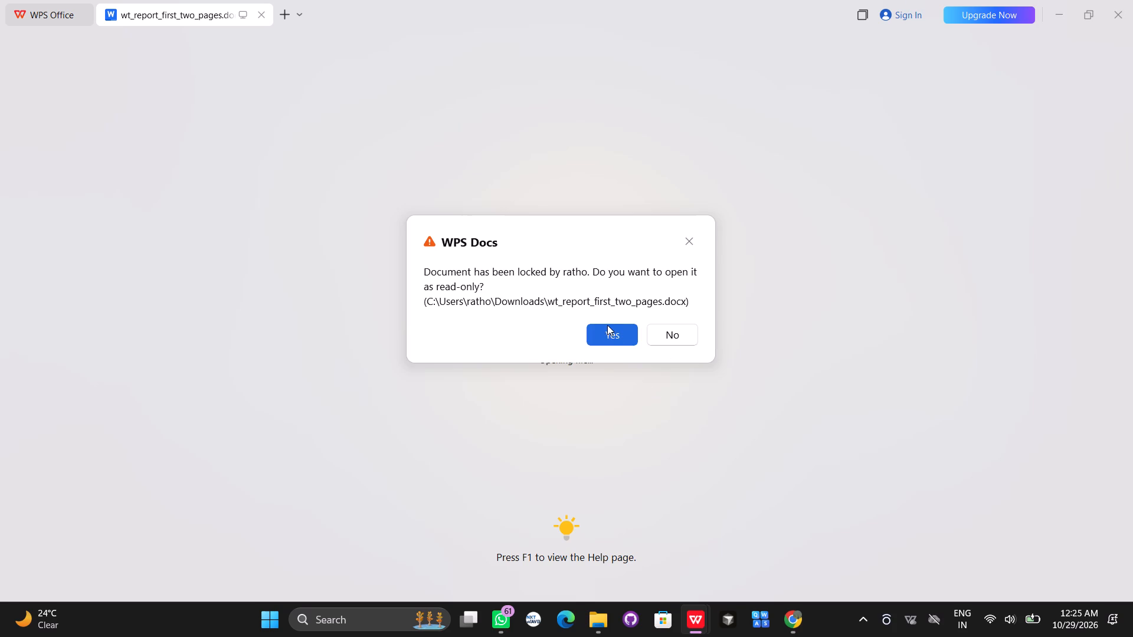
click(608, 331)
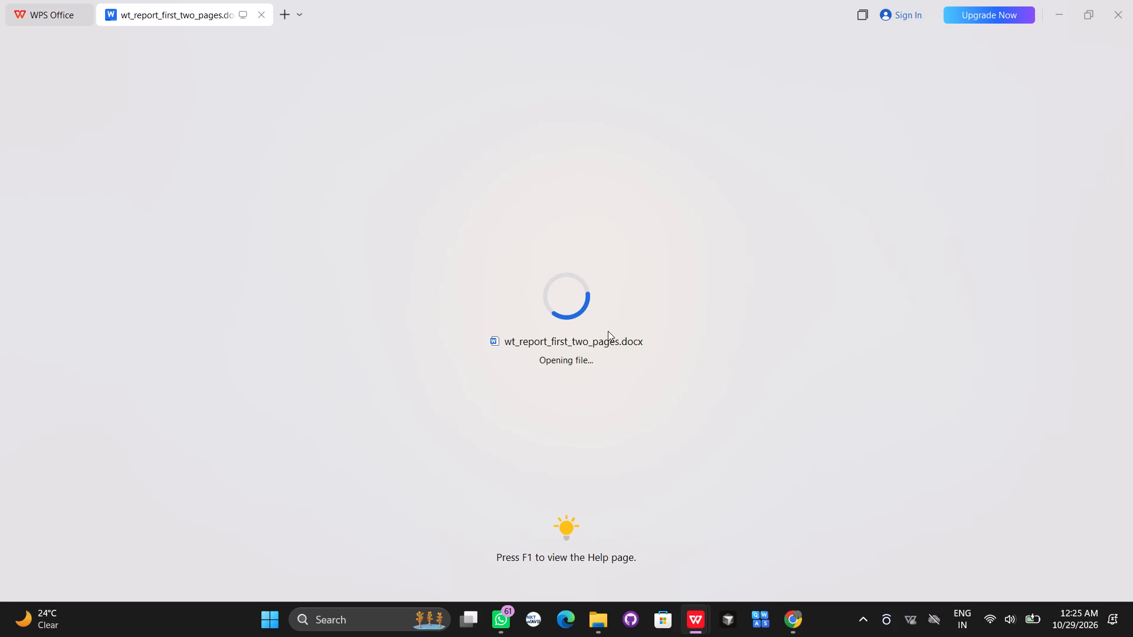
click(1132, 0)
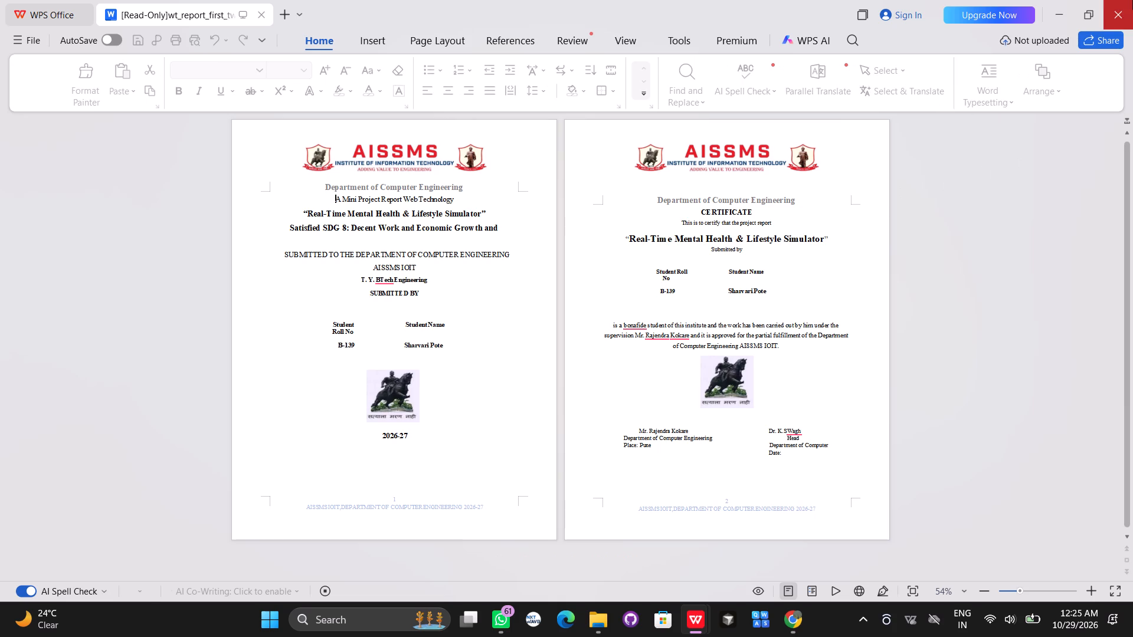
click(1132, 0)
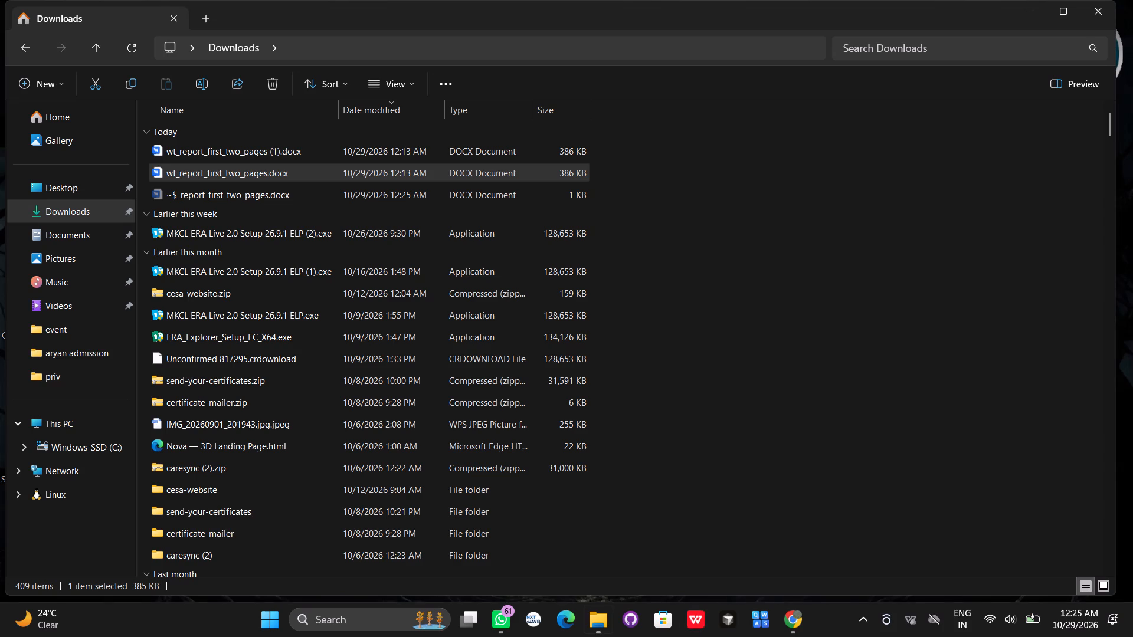
Open wt_report_first_two_pages.docx from Downloads with Word (desktop) and clear the startup dialogs.
right_click(413, 168)
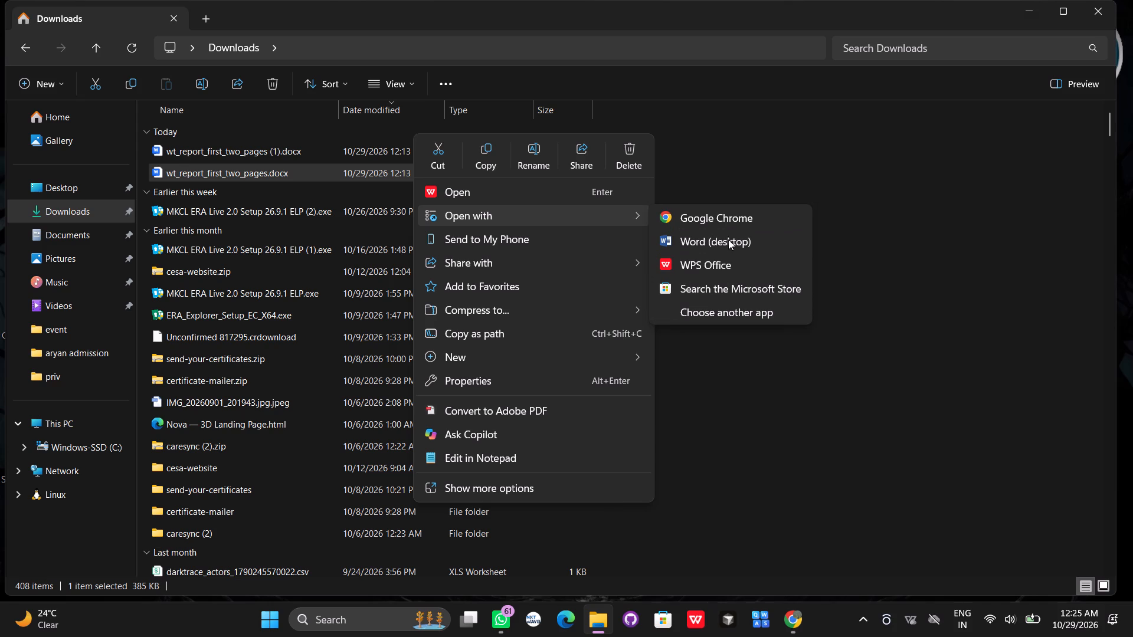
click(719, 236)
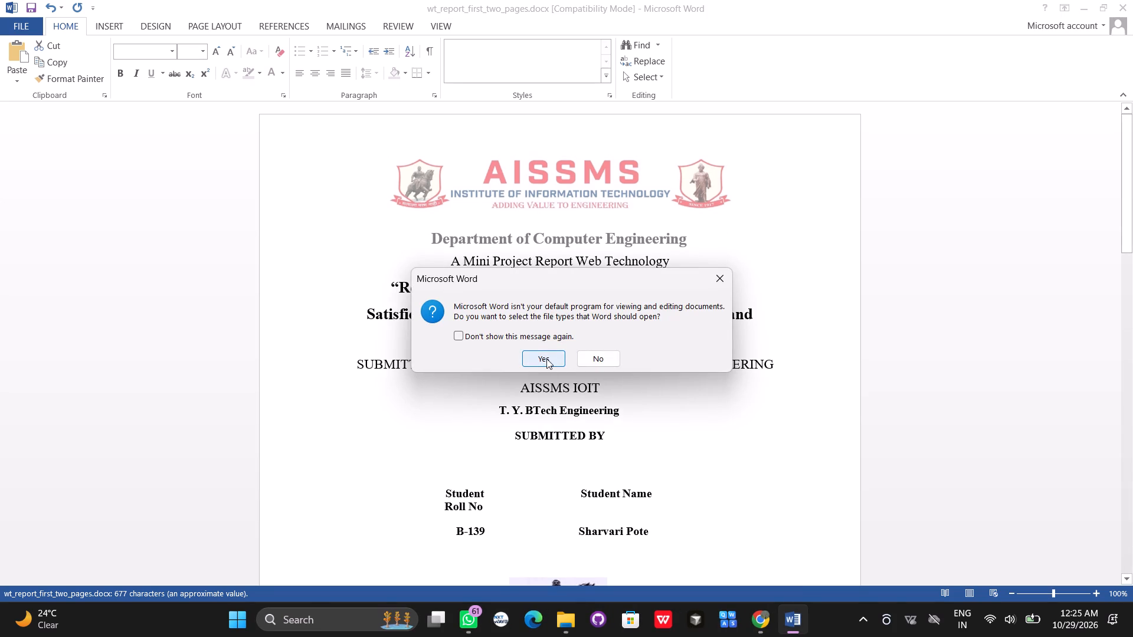
click(546, 359)
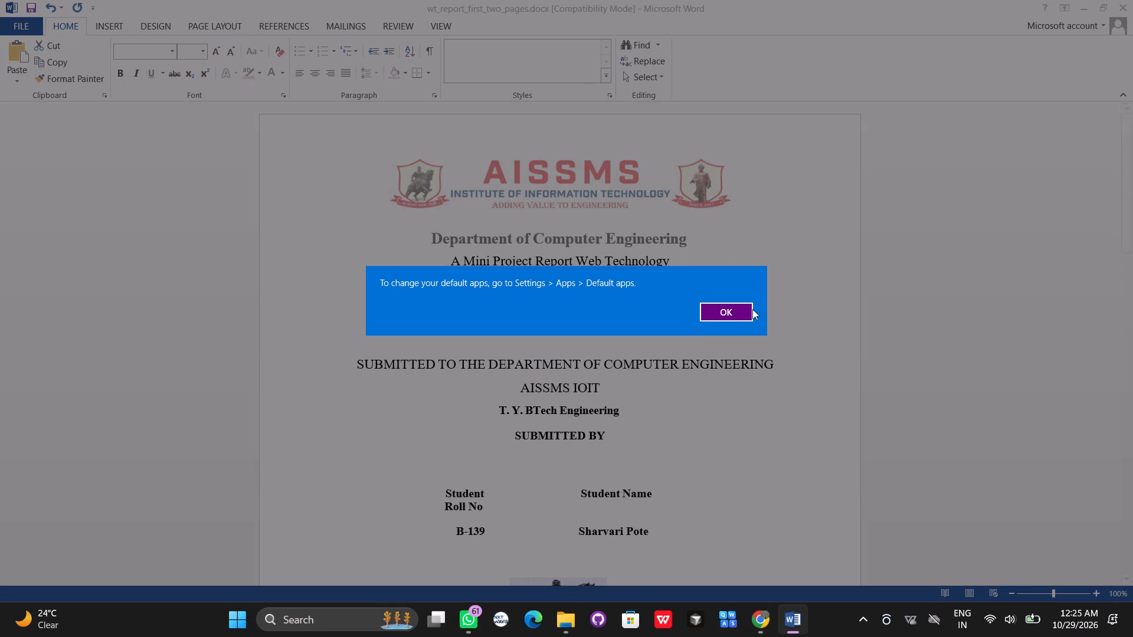
click(734, 306)
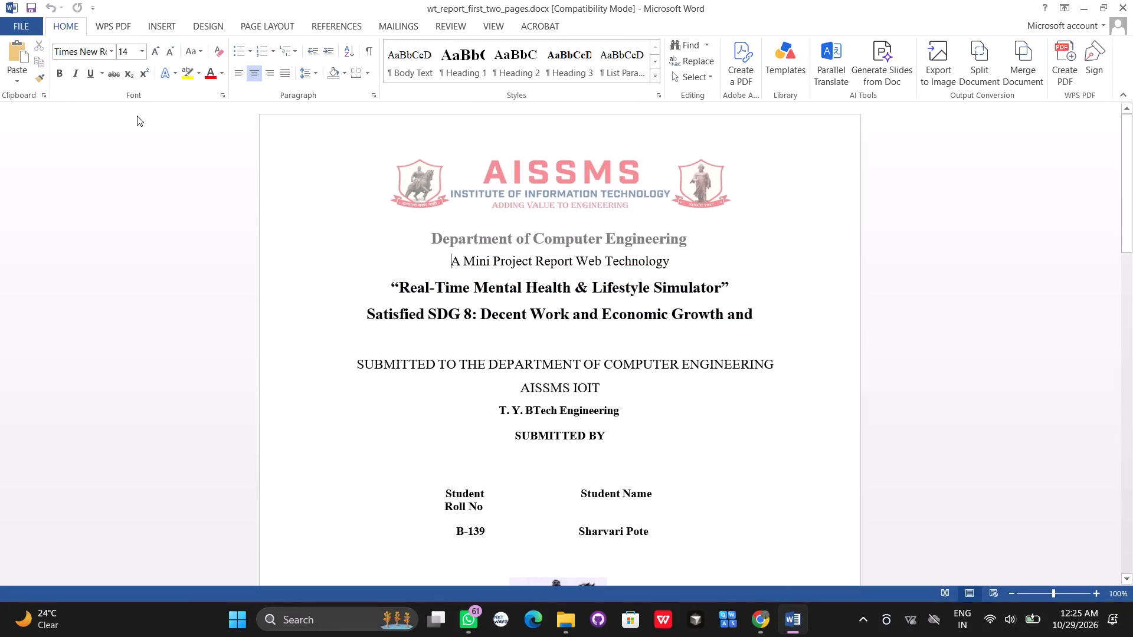
click(19, 27)
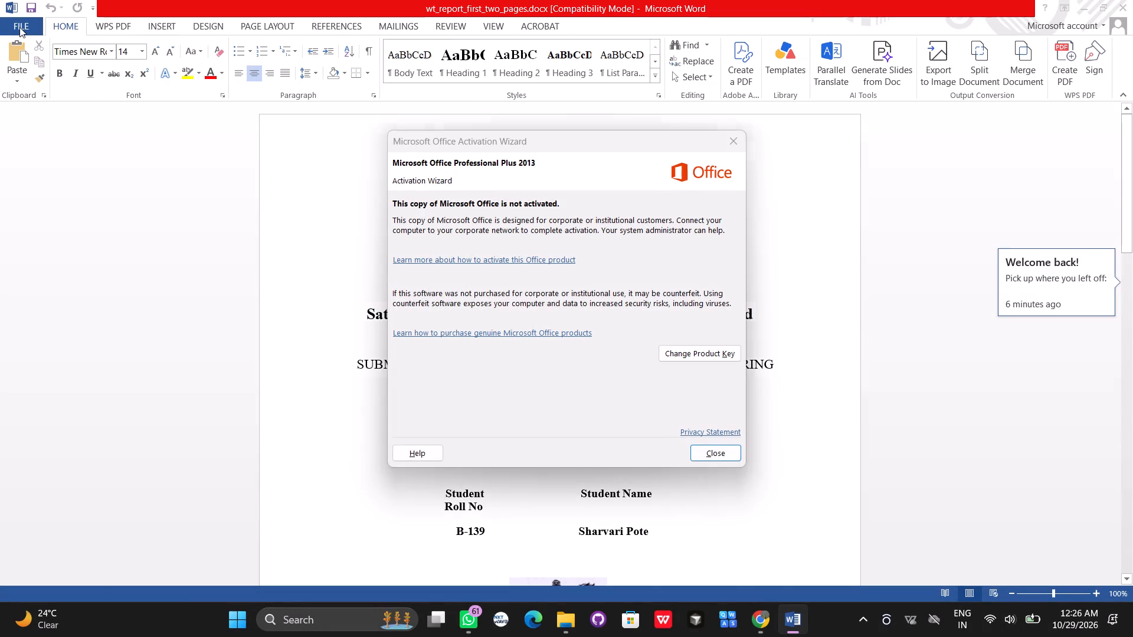
click(712, 456)
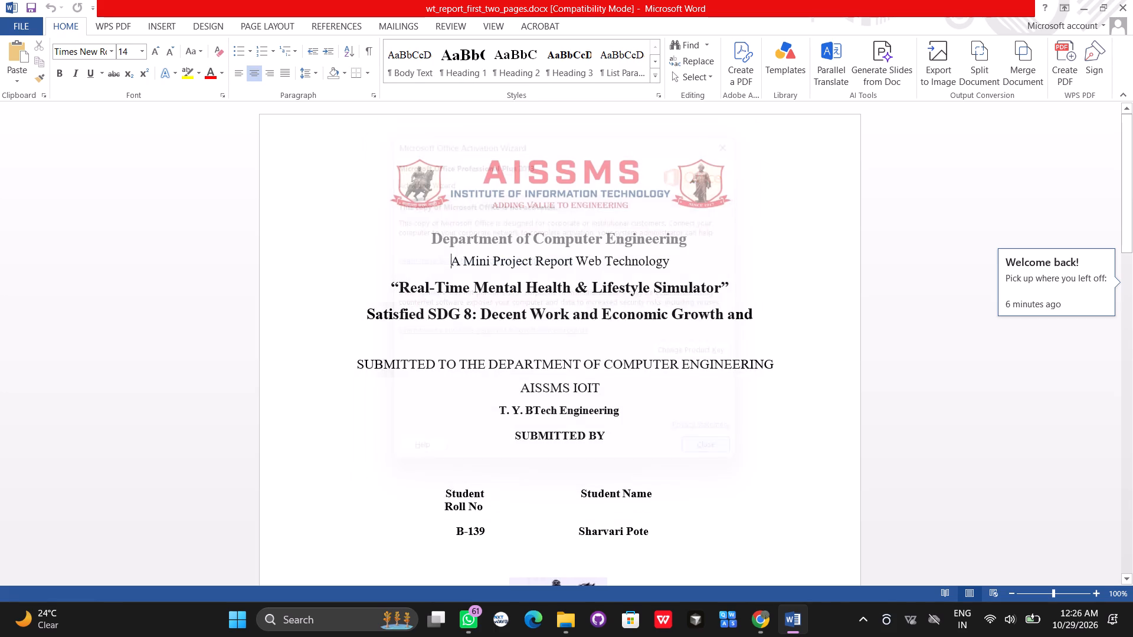
Export the report as a PDF to the Desktop under the name wt_report_first_two_pages.pdf, replacing the existing file.
click(11, 24)
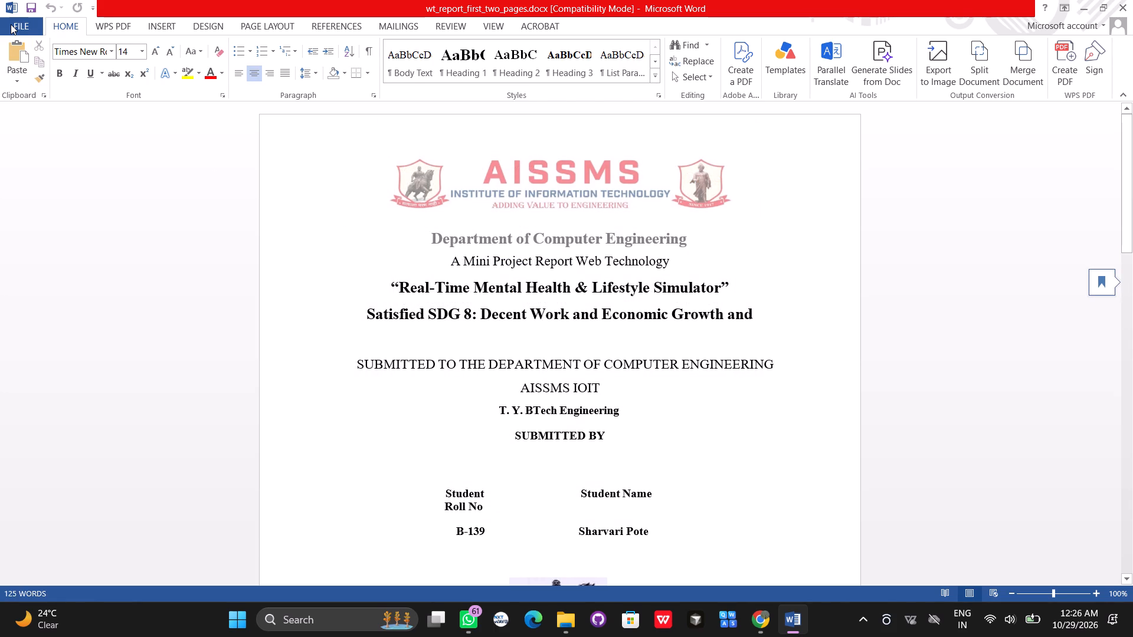
click(22, 22)
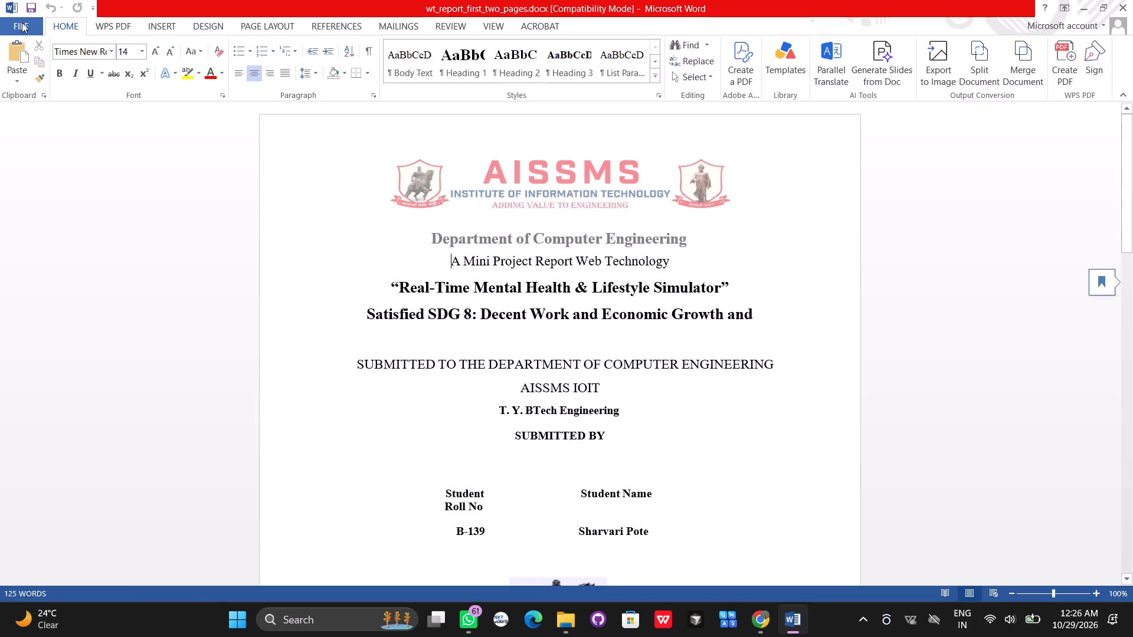
click(22, 22)
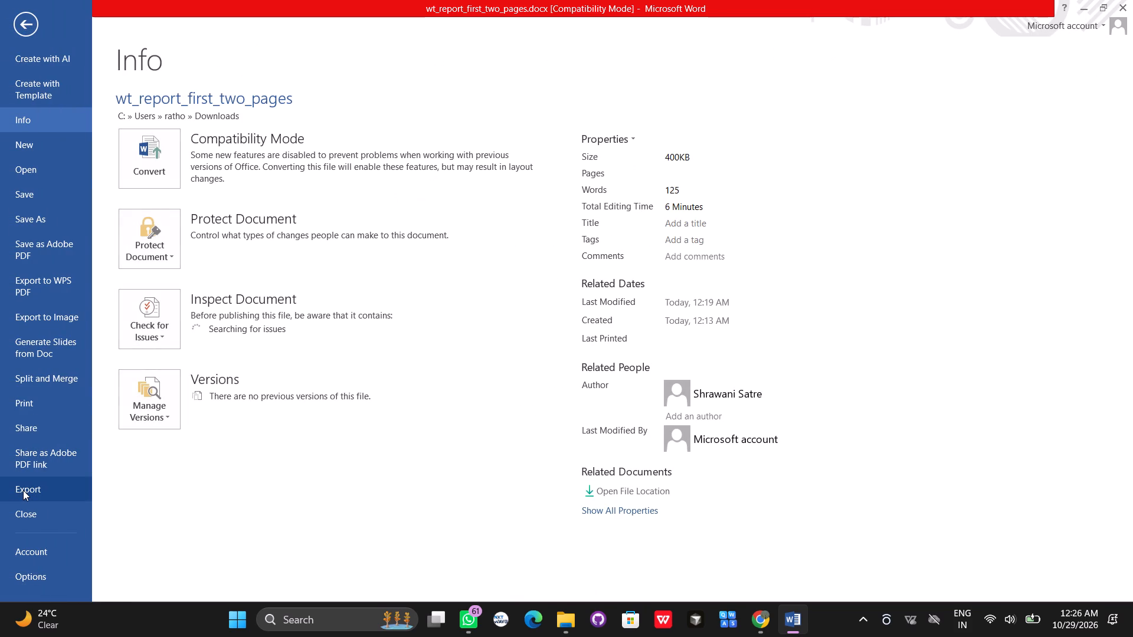
click(23, 490)
click(237, 145)
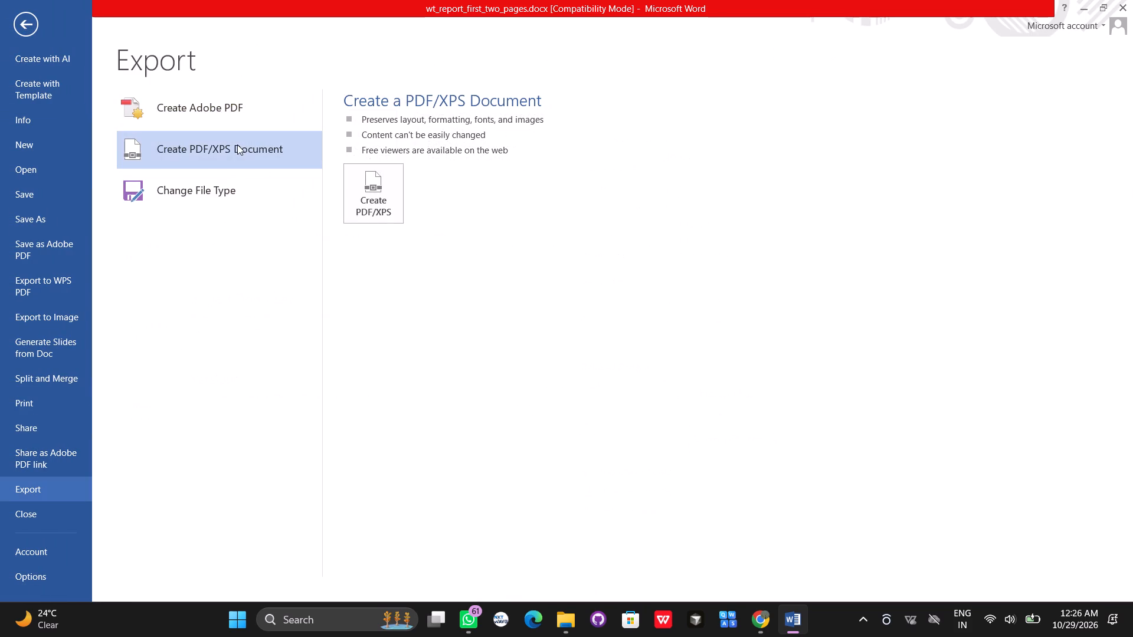
click(380, 194)
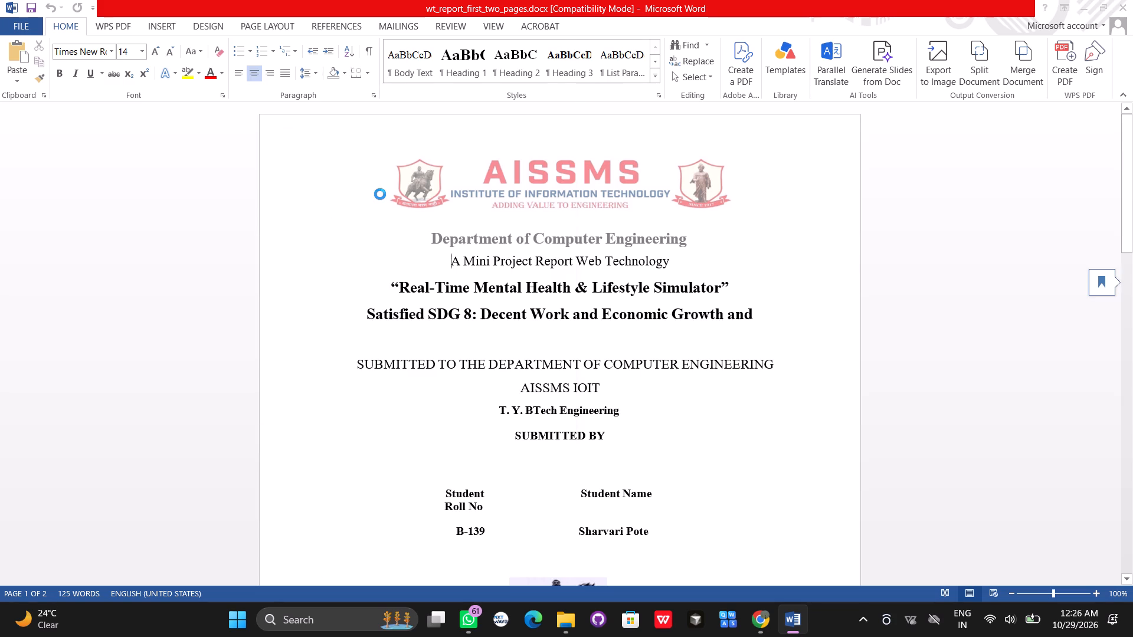
scroll(76, 166, up, 4)
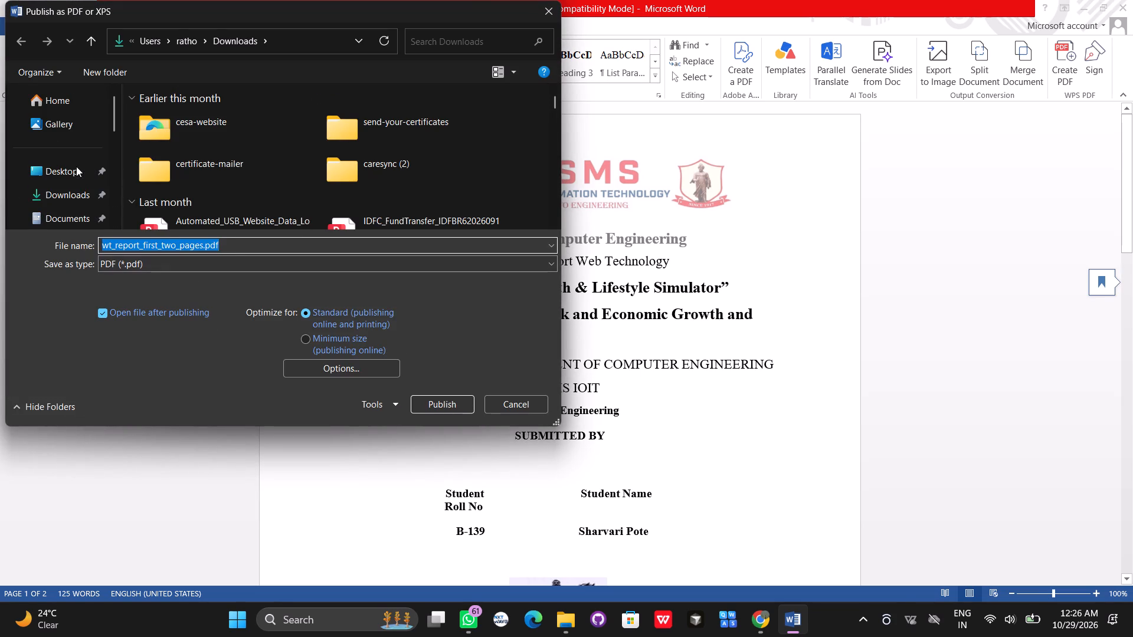
click(63, 188)
click(72, 166)
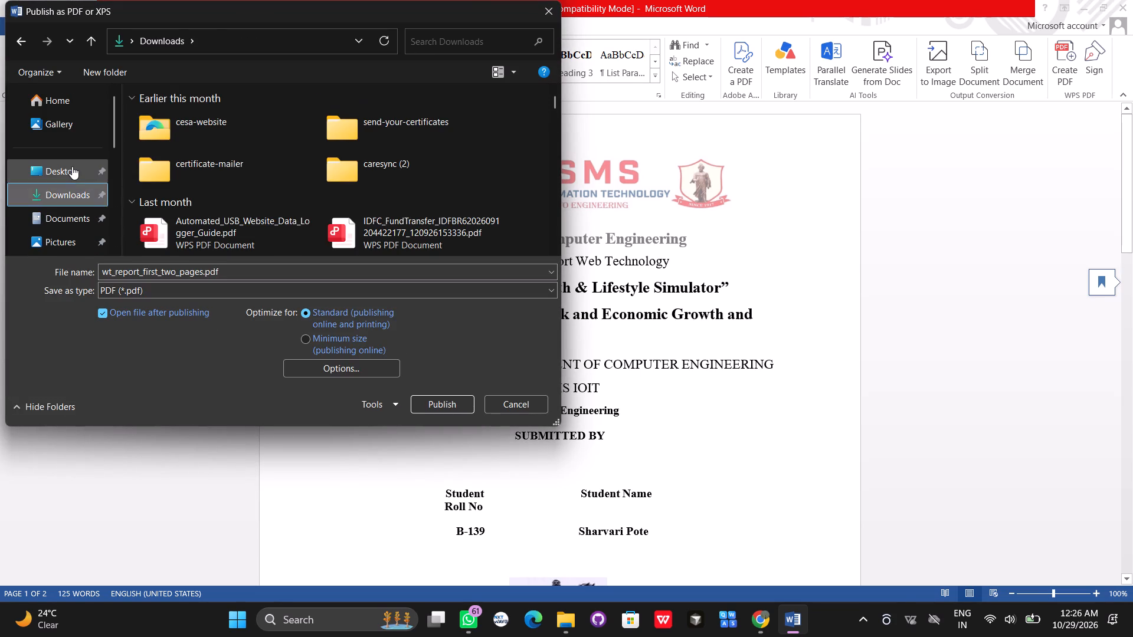
click(448, 406)
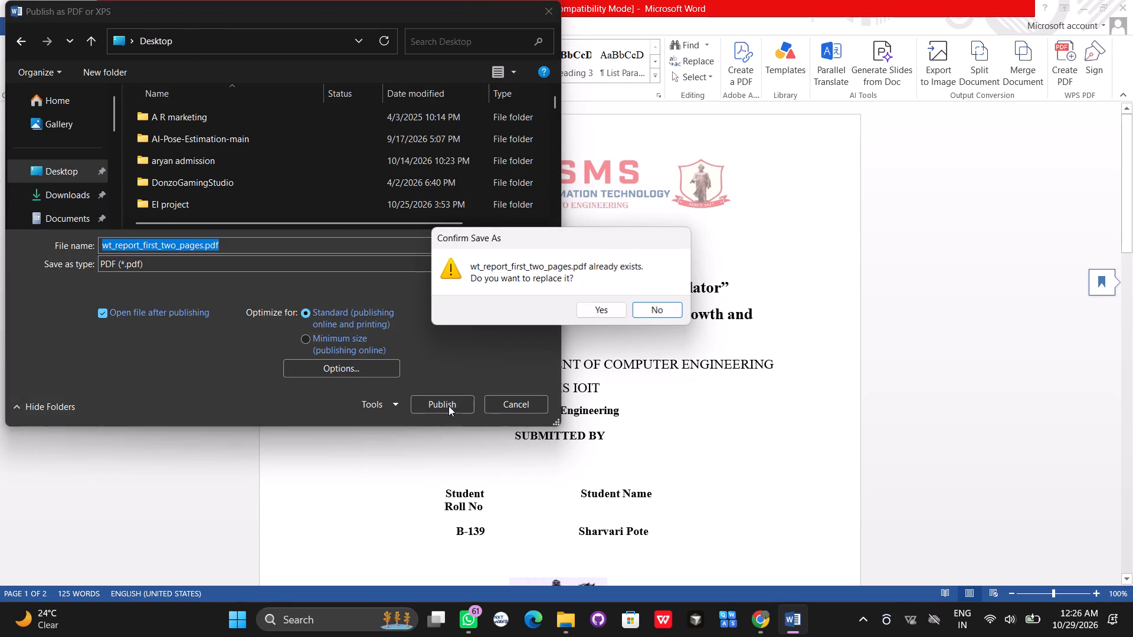
click(614, 314)
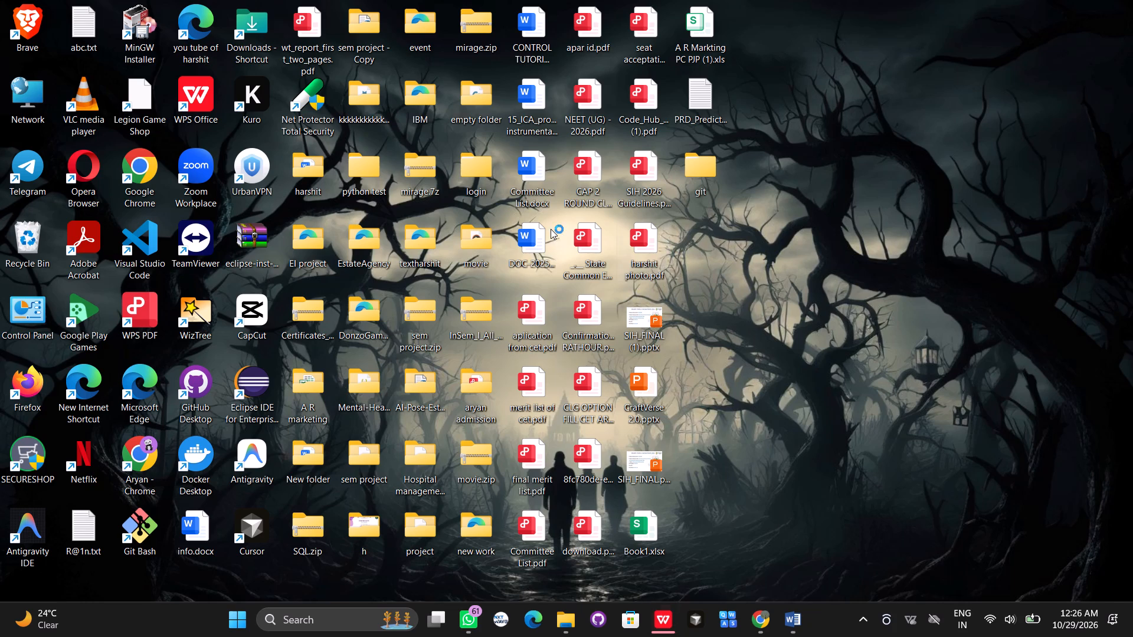
Open wt_report_first_two_pages.pdf from the desktop.
double_click(310, 37)
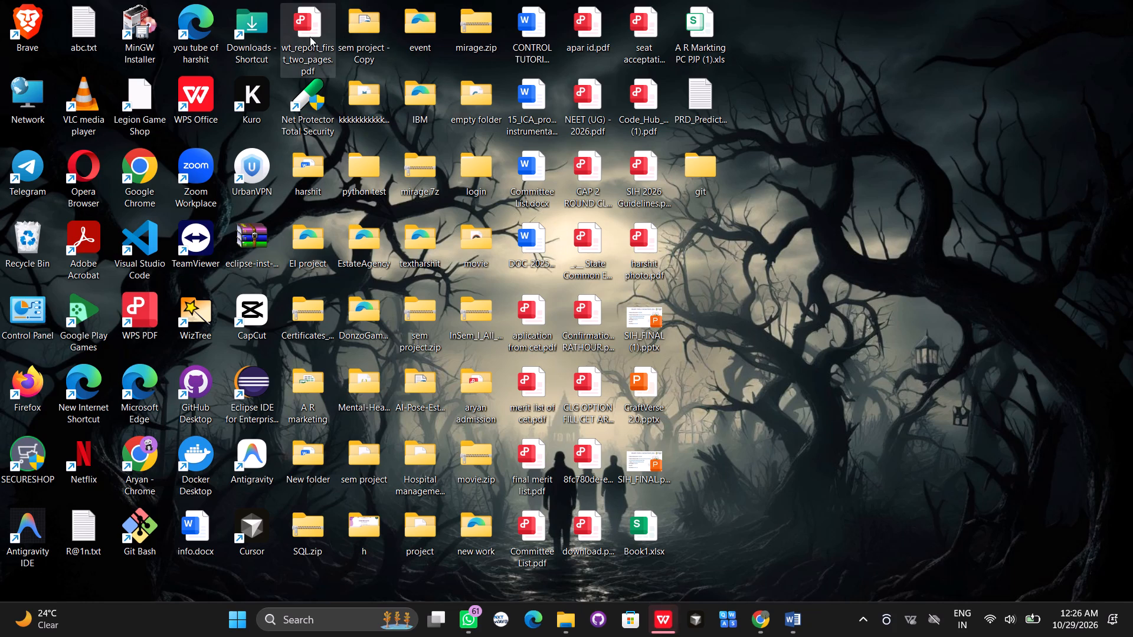
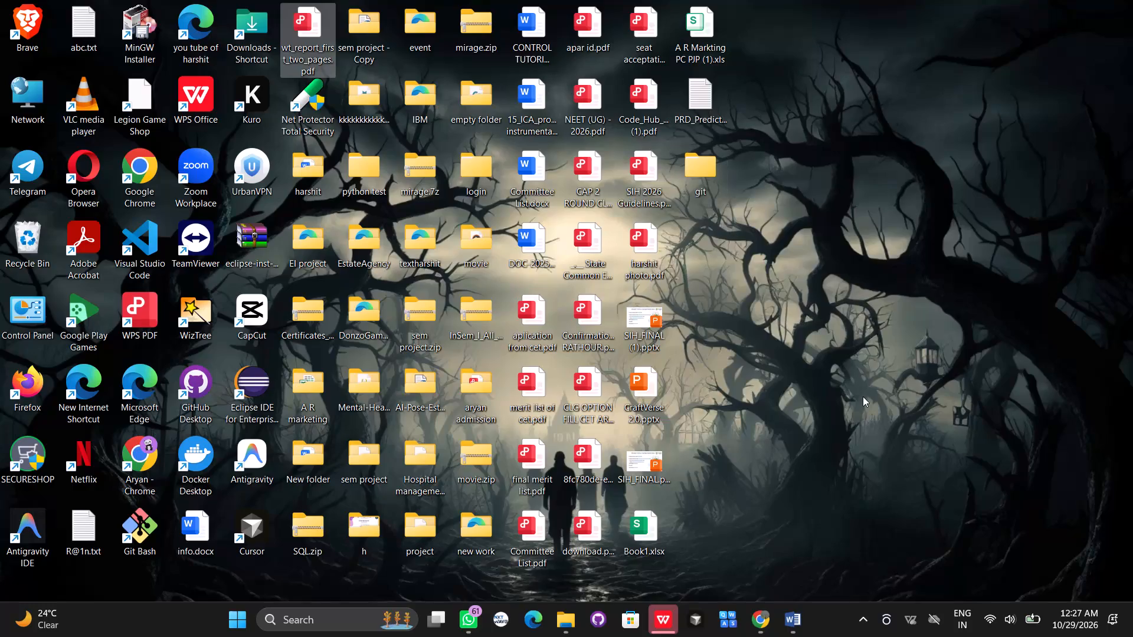
Switch to WPS Office, review the pages of the exported wt_report_first_two_pages.pdf, and close it.
click(863, 396)
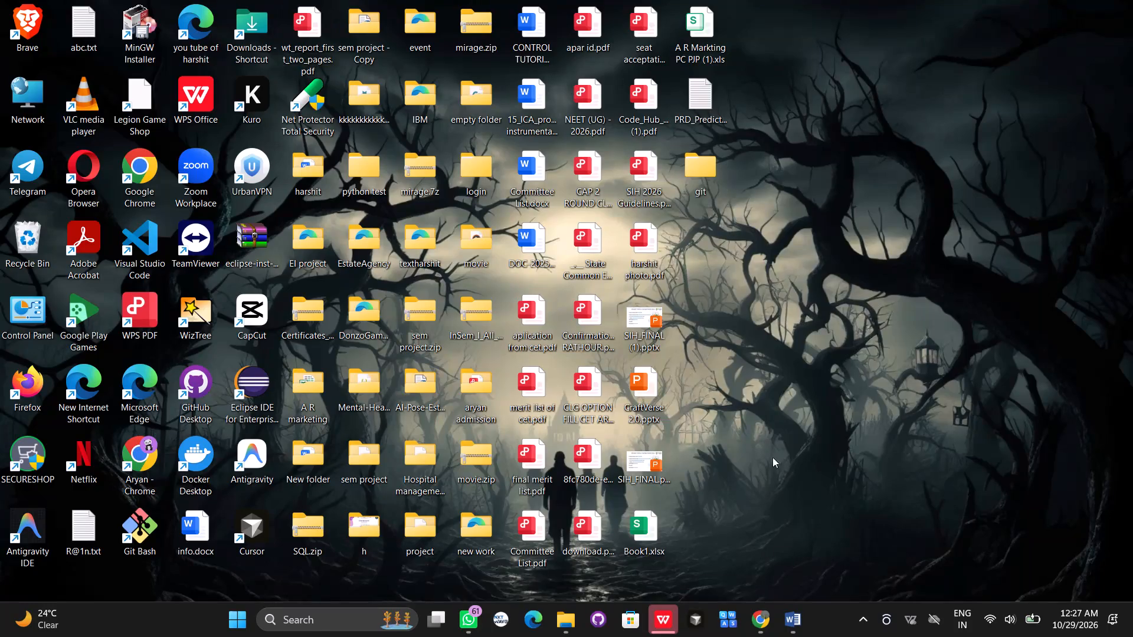
click(659, 621)
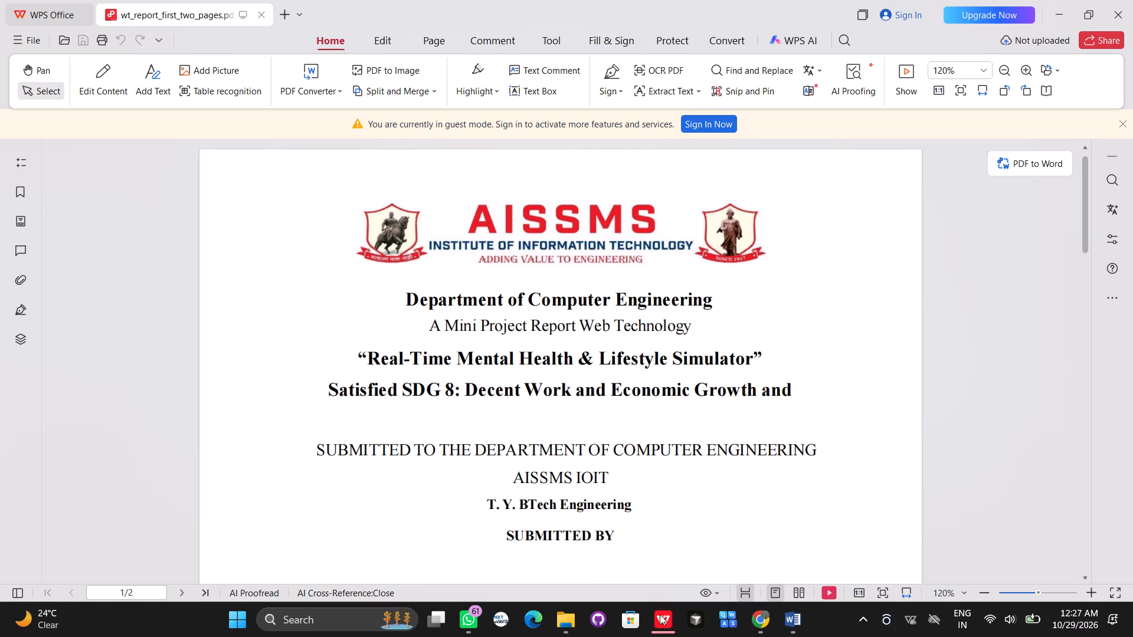
scroll(698, 491, down, 2)
scroll(698, 491, up, 1)
scroll(698, 491, down, 2)
click(1131, 0)
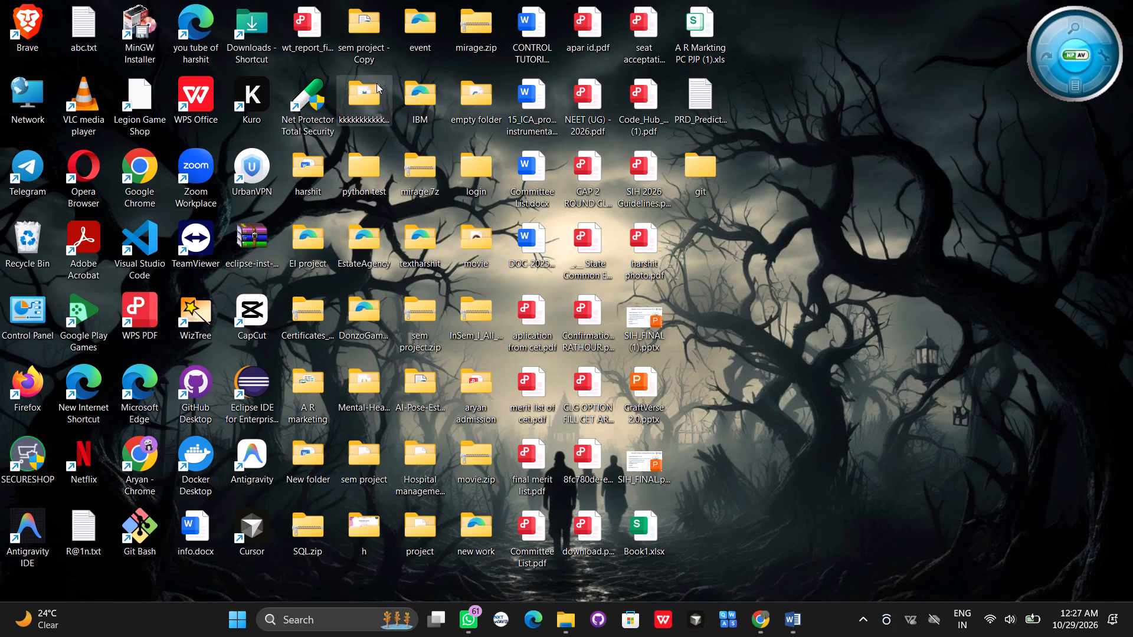
Take wt_report_first_two_pages.pdf from the desktop over to WhatsApp for sharing.
click(315, 27)
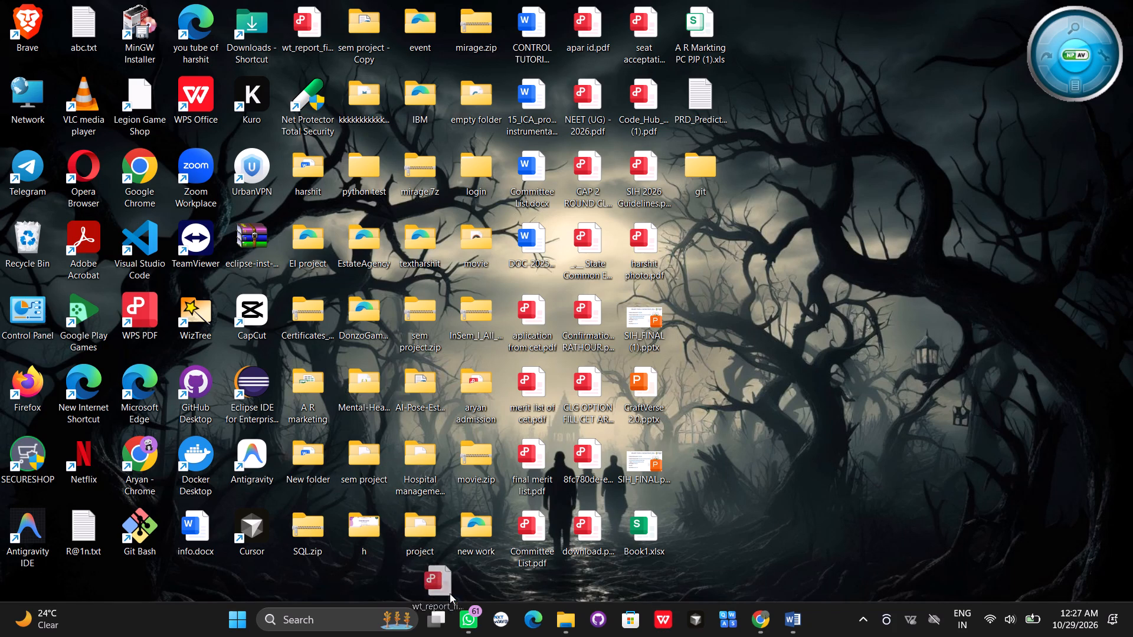